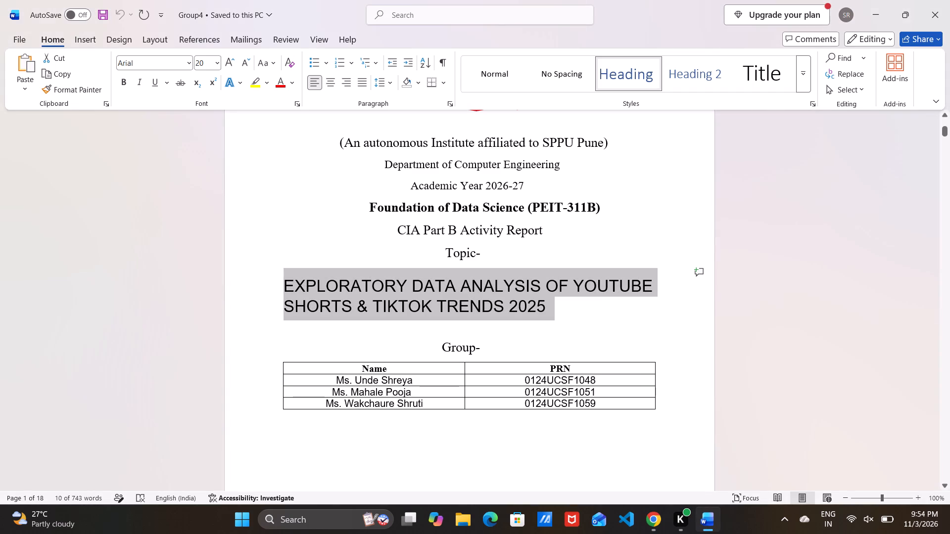
key("ctrl+v")
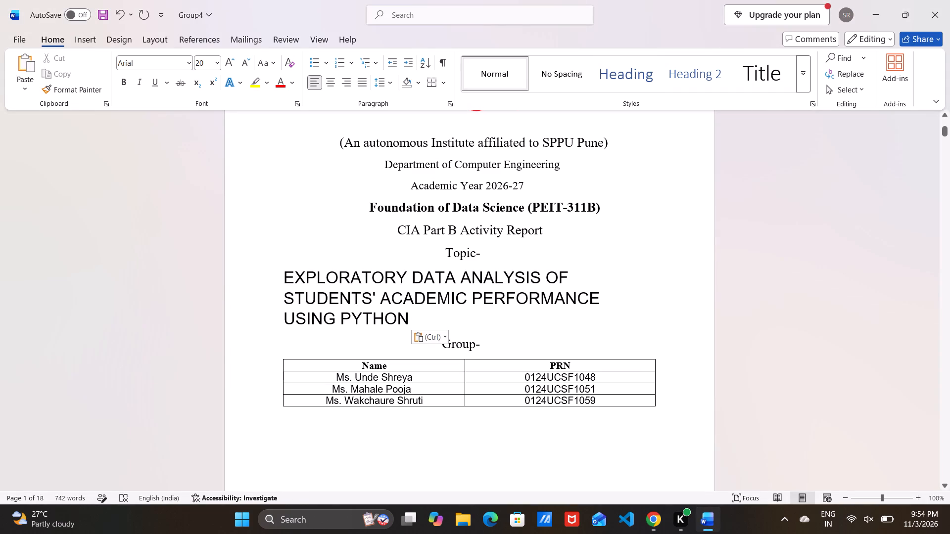
Set the new topic title's font size to 16.
left_click_drag(283, 272, 430, 323)
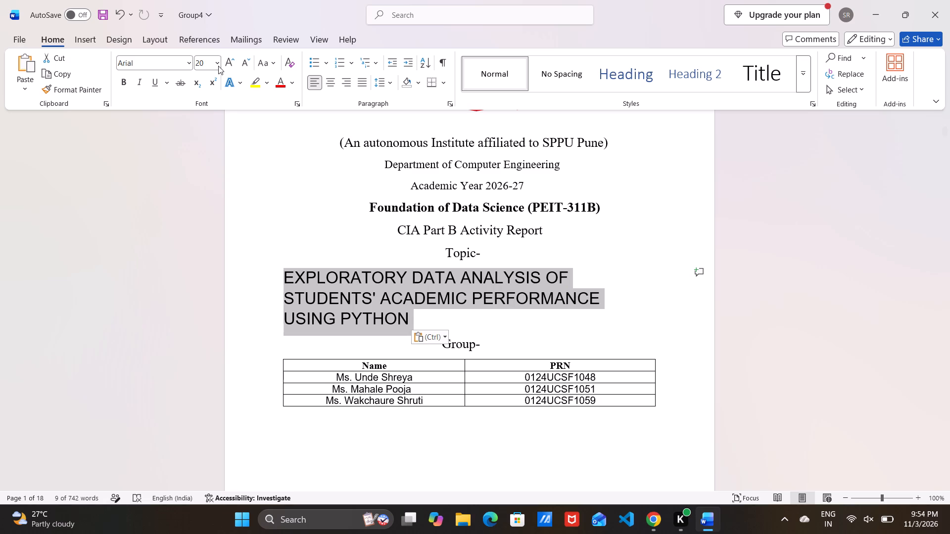
left_click(218, 66)
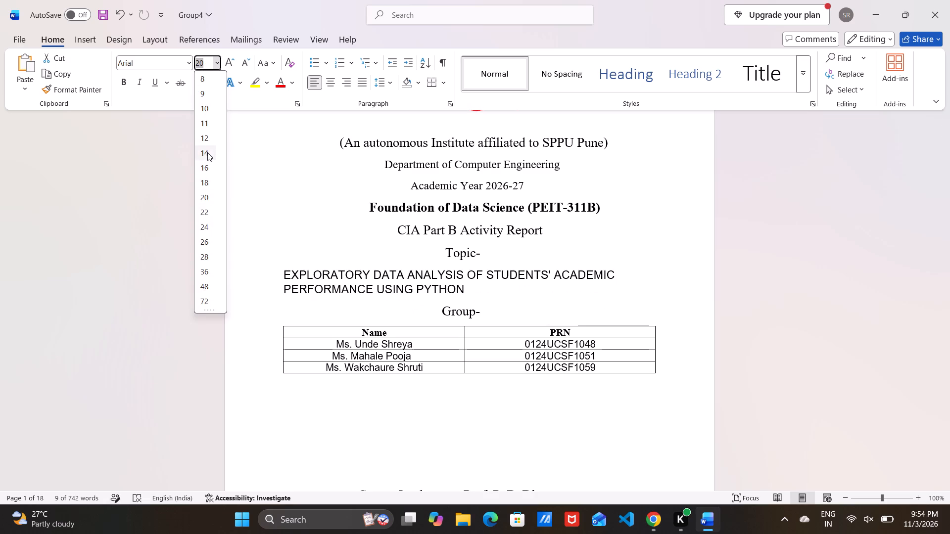
left_click(207, 169)
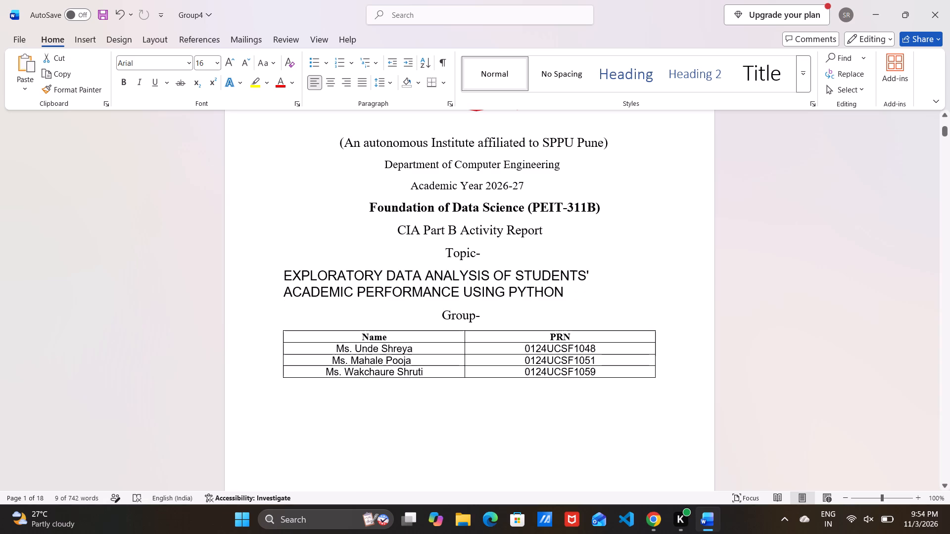
left_click(332, 305)
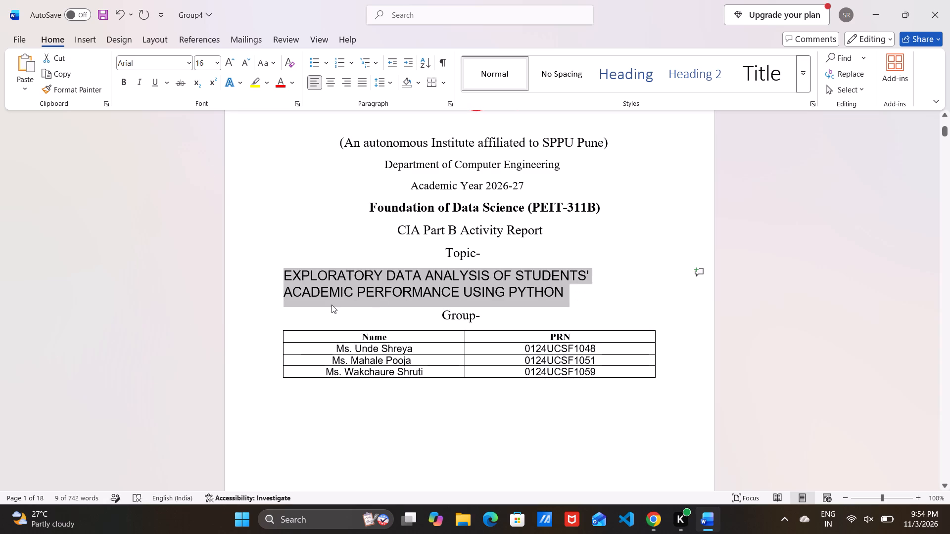
Remove the space before ACADEMIC in the title and indent its first line with spaces until it looks centred.
left_click(284, 293)
key("BackSpace")
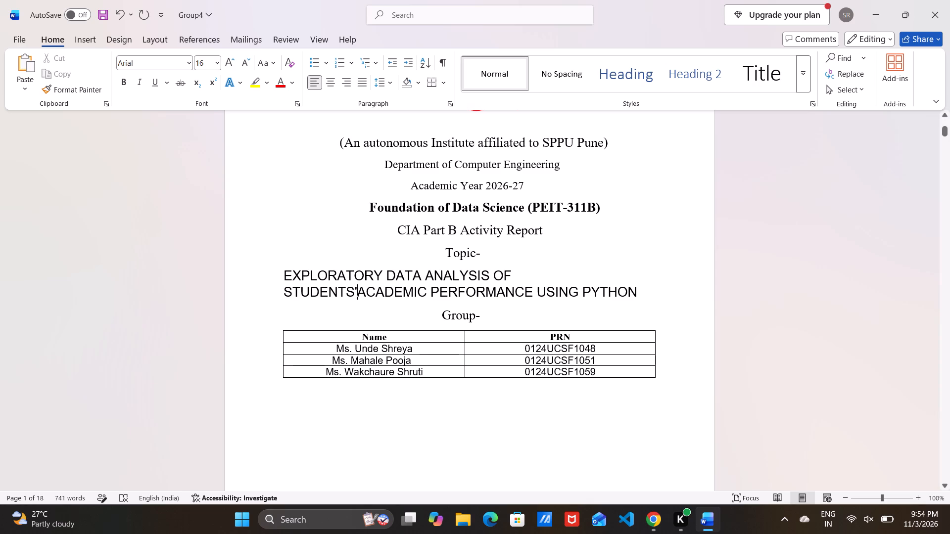
left_click(285, 273)
key("space")
key("space")
key("space")
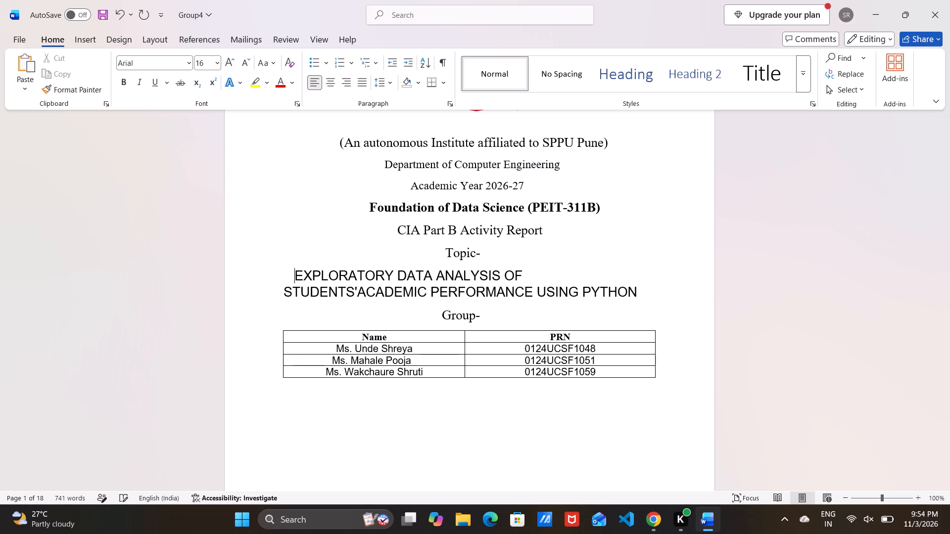
key("space")
key("space")
key("space")
key("space")
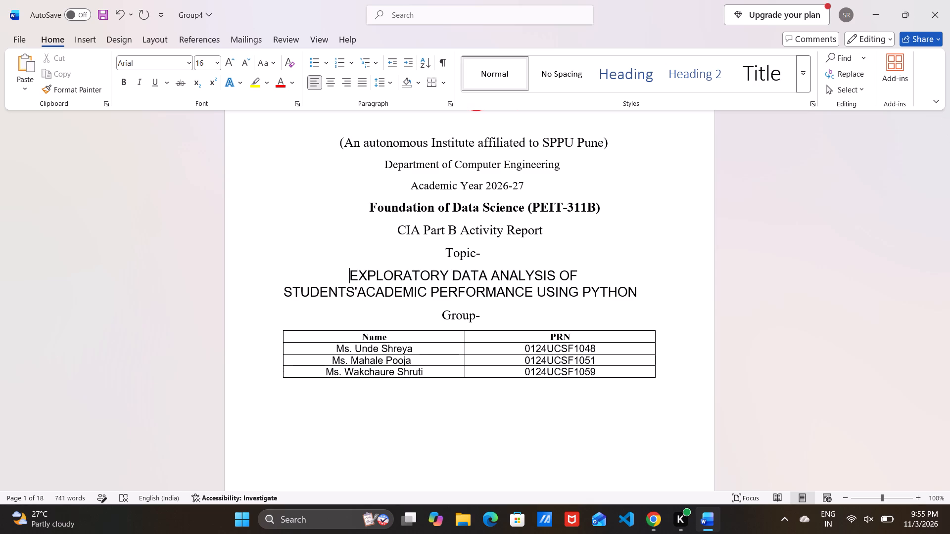
key("space")
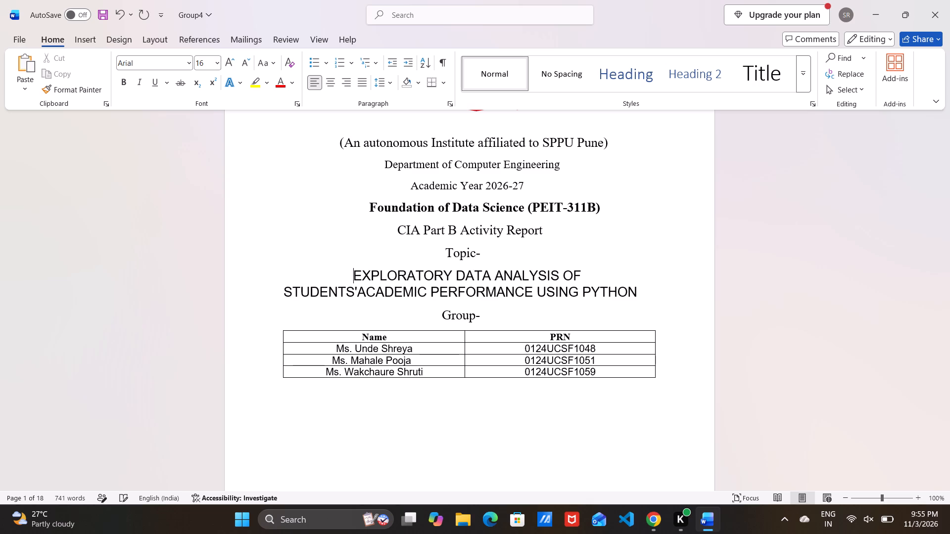
key("space")
key("BackSpace")
key("BackSpace")
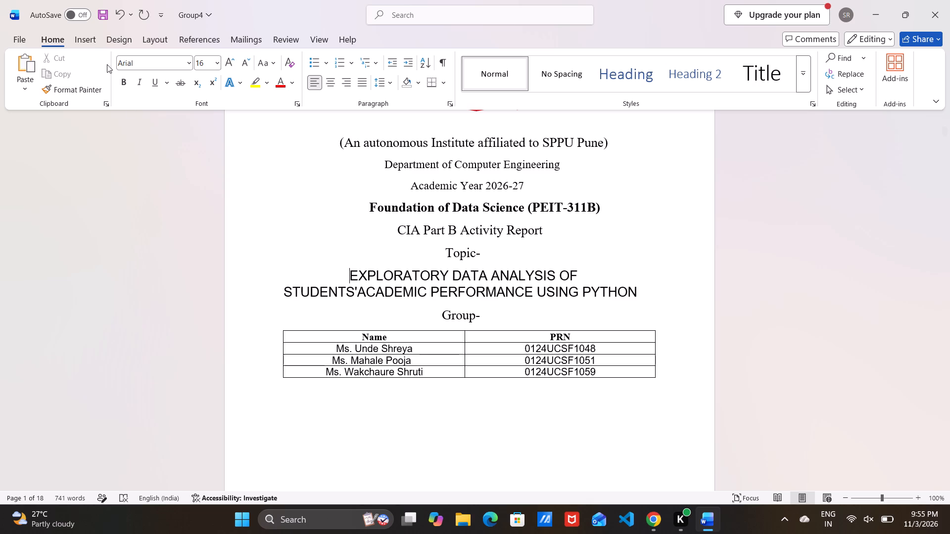
Change the font of the entire document to Times New Roman.
left_click(437, 236)
key("ctrl+a")
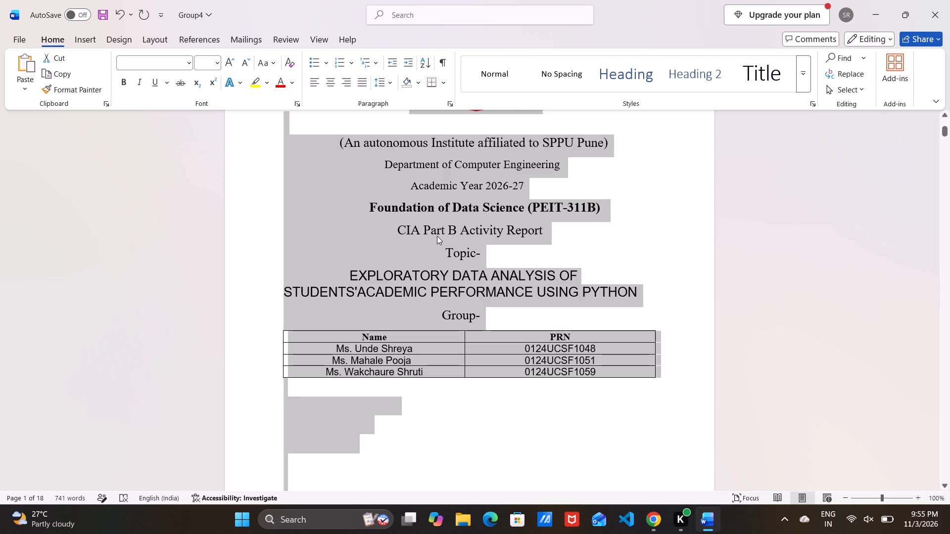
left_click(189, 62)
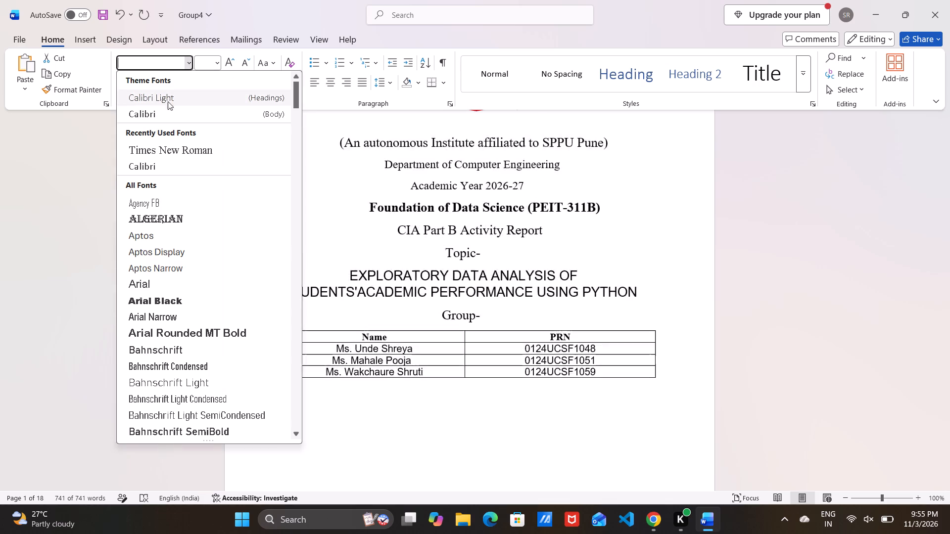
left_click(167, 149)
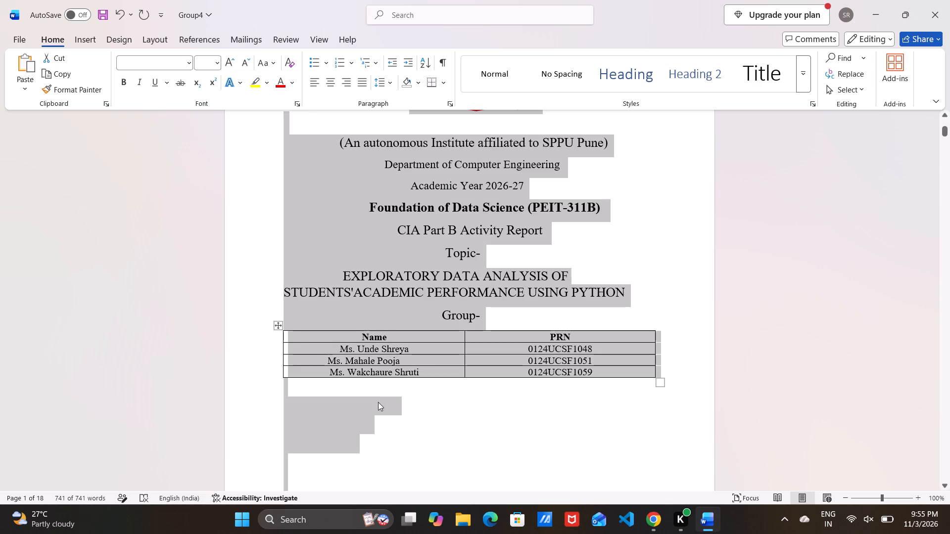
Make the two-line topic title on the cover page bold.
left_click(403, 434)
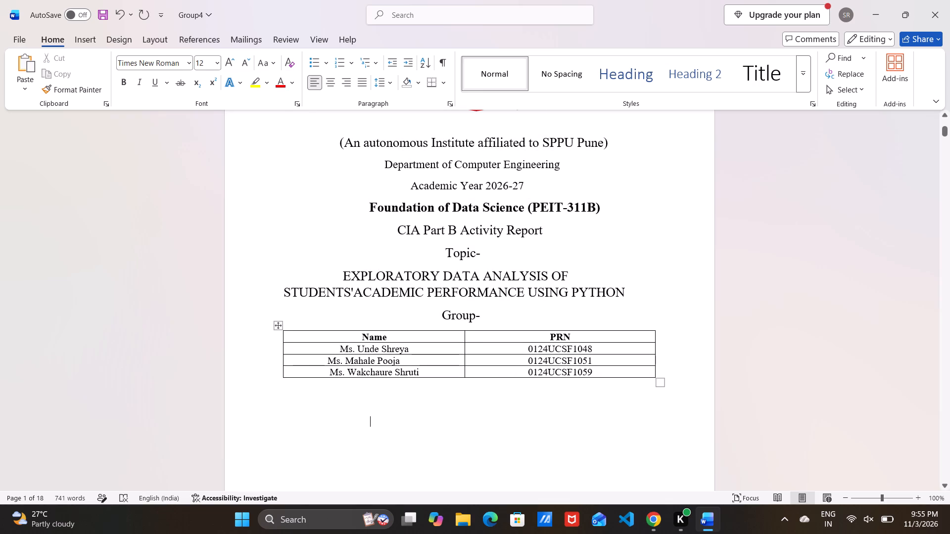
left_click_drag(343, 271, 598, 287)
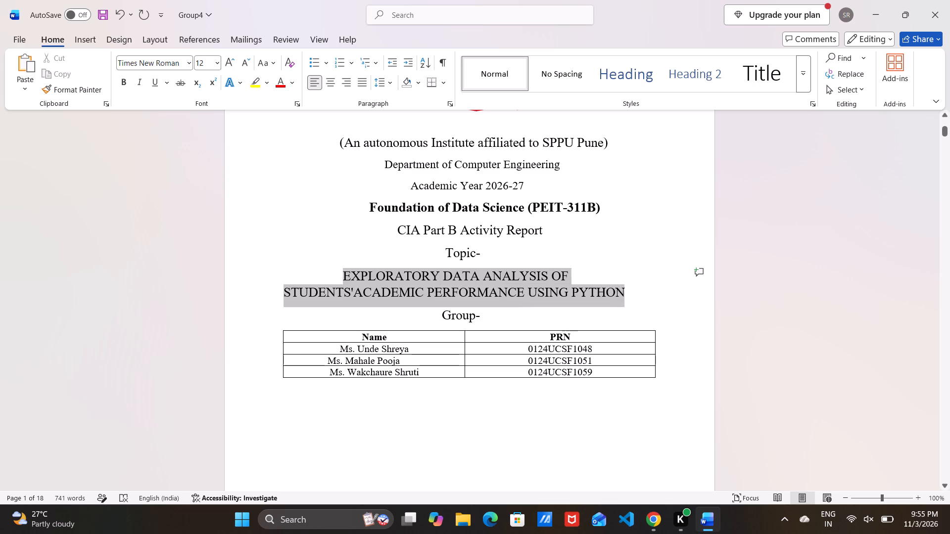
left_click_drag(598, 287, 608, 288)
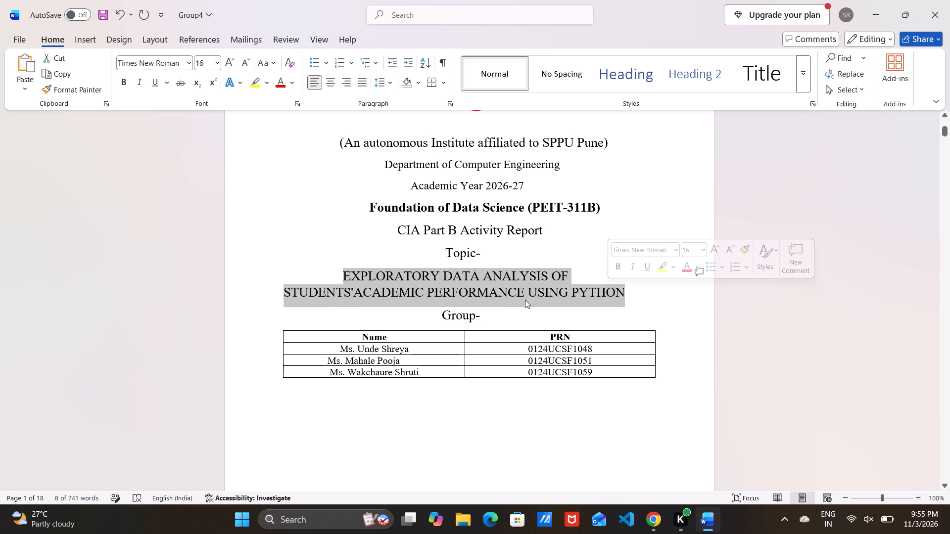
left_click(118, 81)
left_click(308, 234)
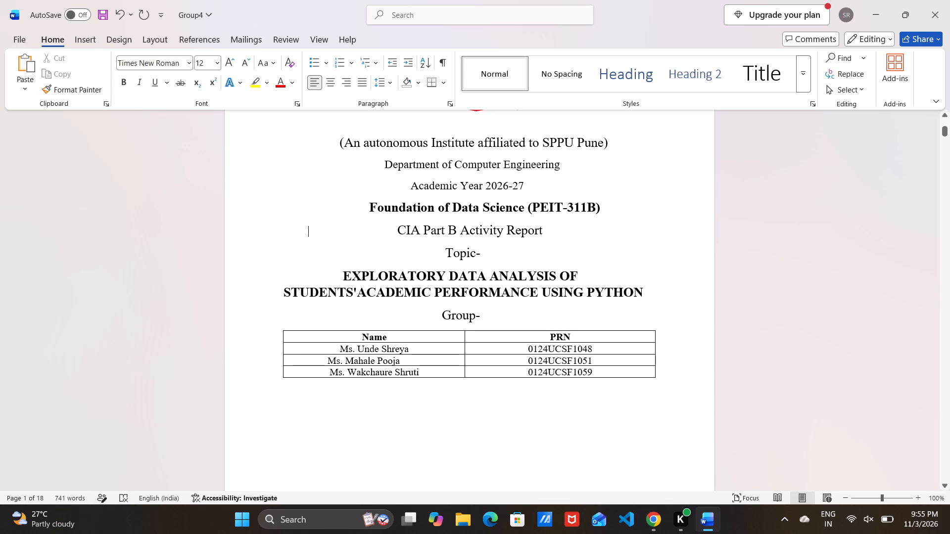
Shift the first line of the topic title further in with two more leading spaces.
left_click(341, 279)
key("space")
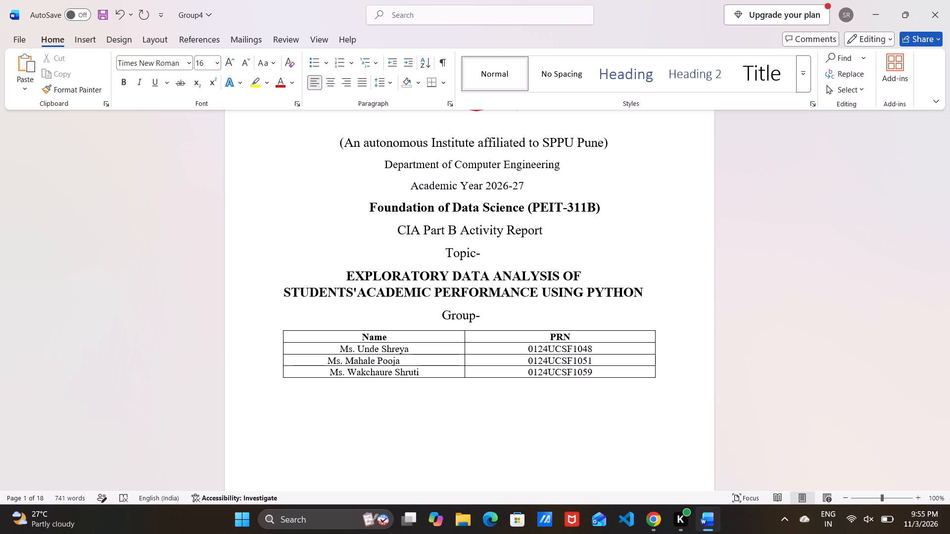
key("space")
Replace the first group member's name in the Name column with the new member's name, without the Ms. prefix.
left_click(409, 349)
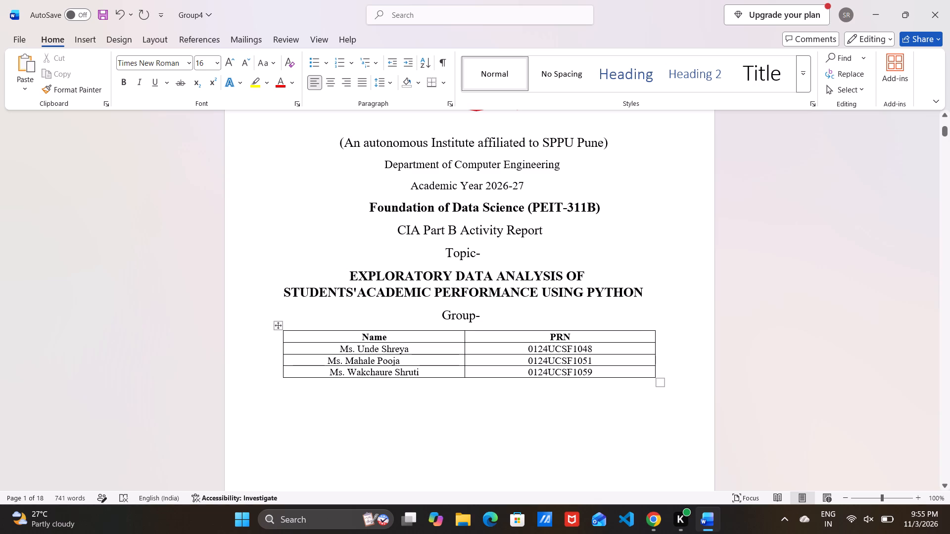
key("BackSpace")
key("BackSpace")
key("BackSpace")
key("BackSpace")
key("BackSpace")
key("BackSpace")
key("BackSpace")
key("BackSpace")
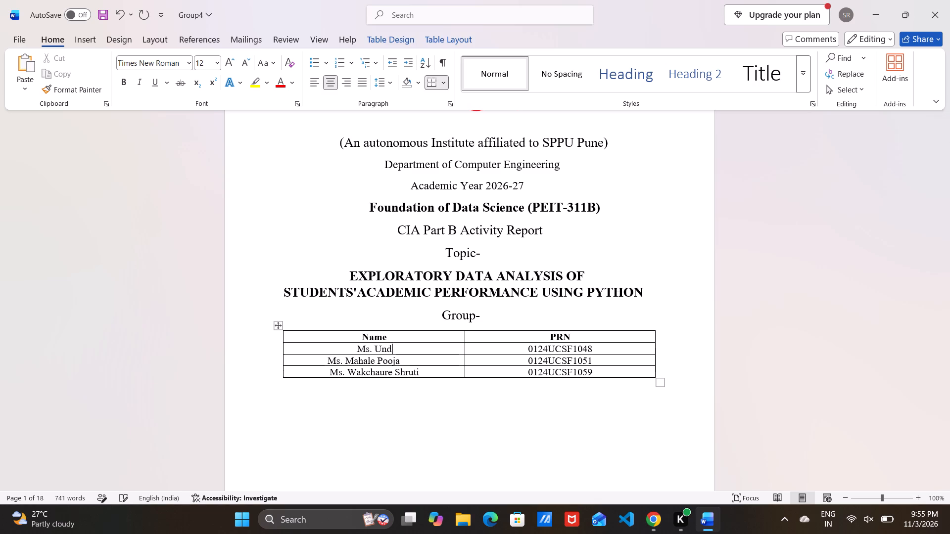
key("BackSpace")
key("BackSpace")
key("BackSpace")
key("BackSpace")
key("BackSpace")
key("BackSpace")
key("BackSpace")
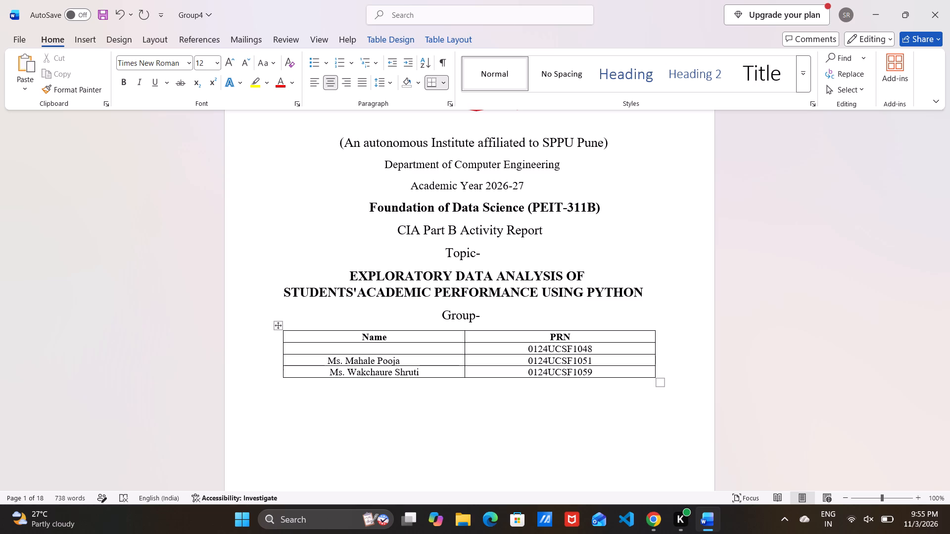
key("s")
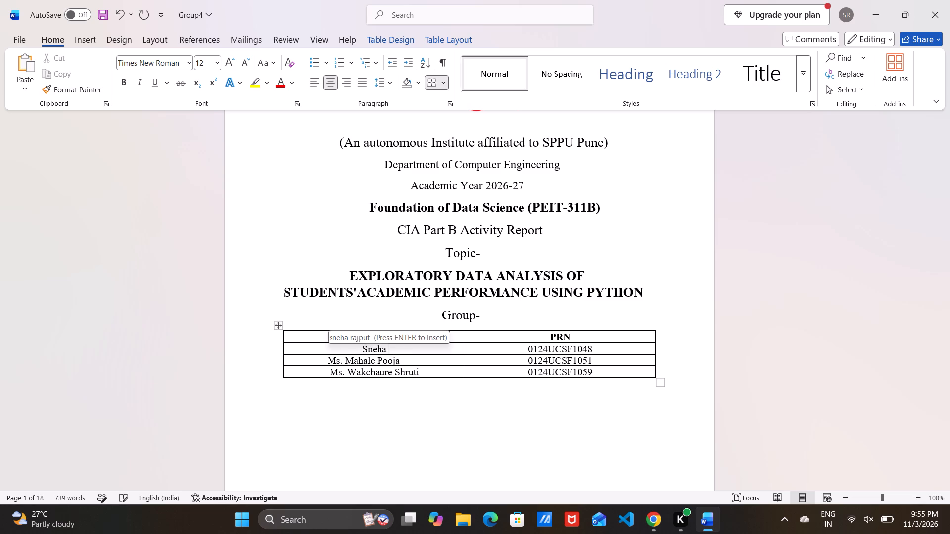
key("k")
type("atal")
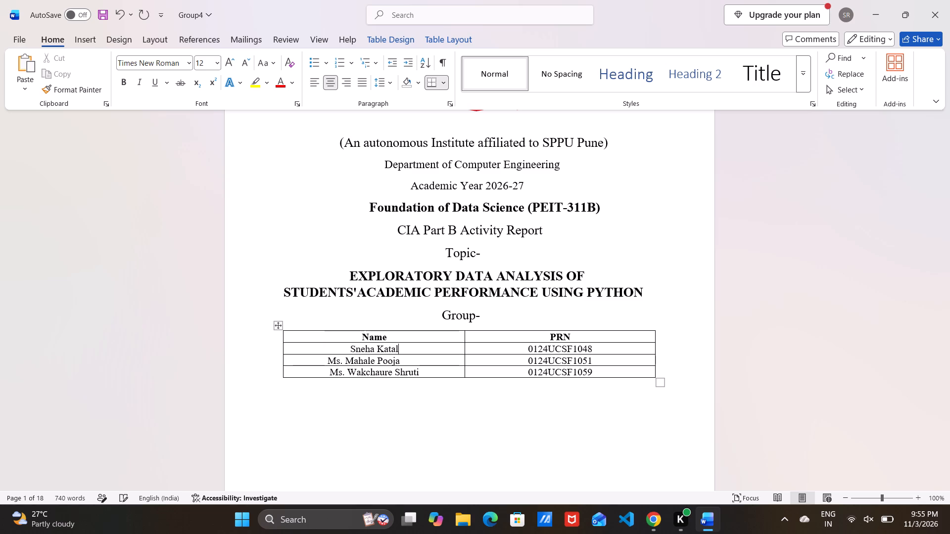
Clear the second group member's name, including the Ms. prefix, and put blank spaces in its cell.
left_click_drag(404, 362, 344, 360)
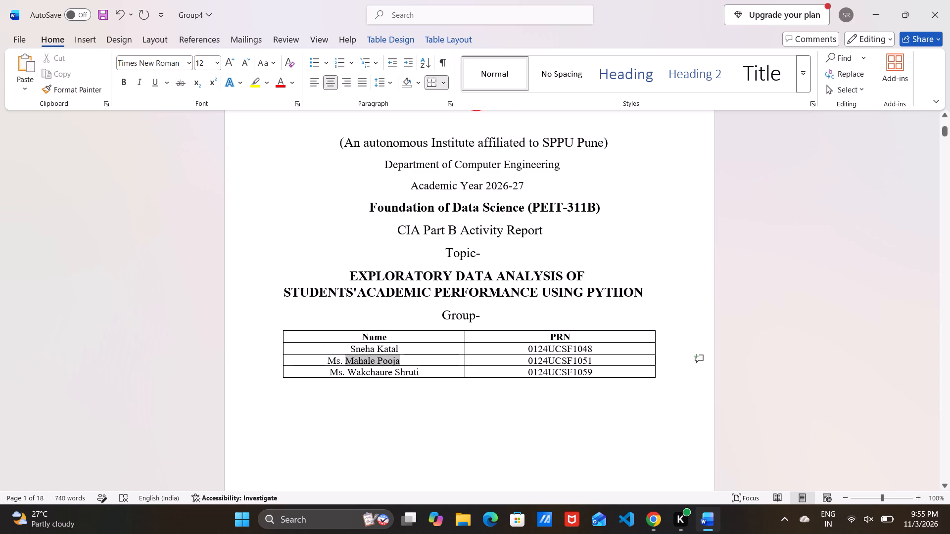
left_click_drag(344, 360, 327, 358)
key("BackSpace")
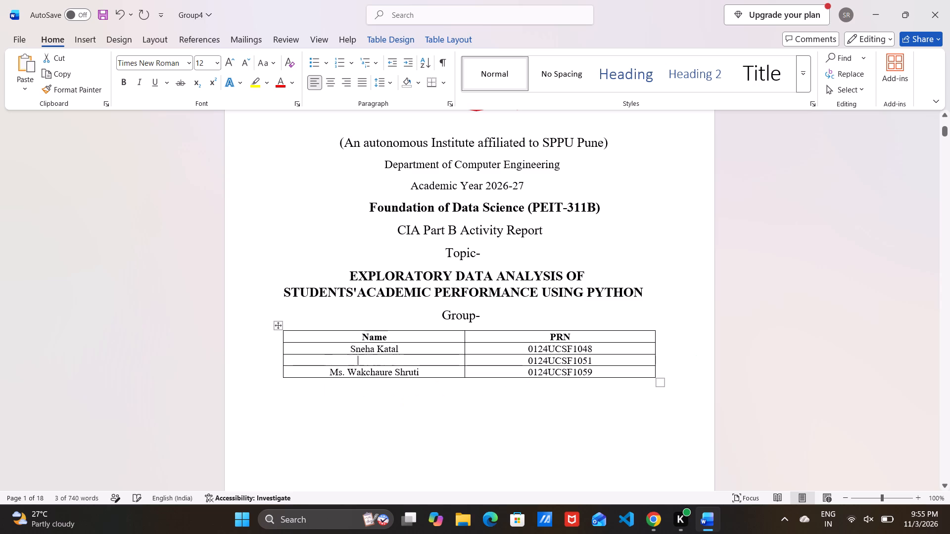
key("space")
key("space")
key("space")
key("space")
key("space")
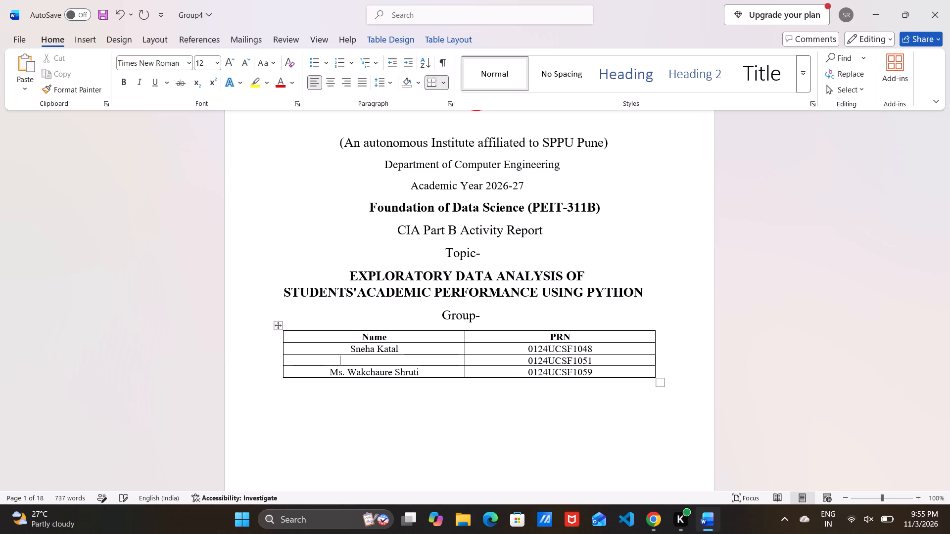
Remove the centring from the first member's name and indent it with spaces to about where the third member's name starts.
key("Up")
key("BackSpace")
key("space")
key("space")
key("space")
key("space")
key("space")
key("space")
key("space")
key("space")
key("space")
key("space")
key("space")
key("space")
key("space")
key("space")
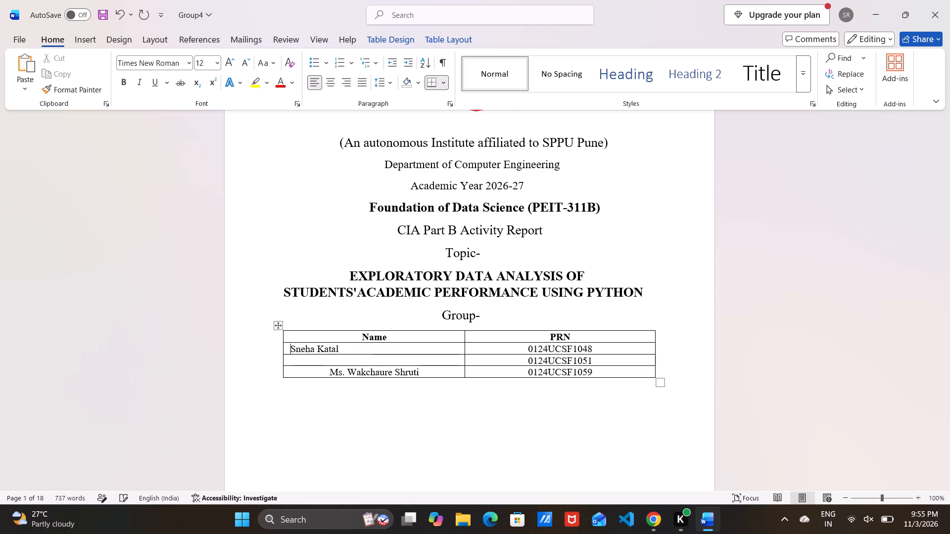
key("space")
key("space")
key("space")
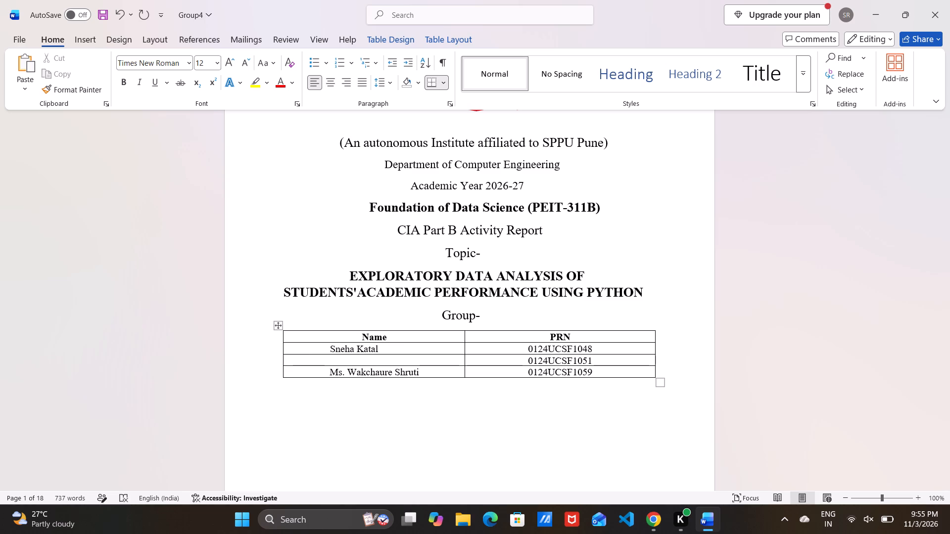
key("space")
key("BackSpace")
key("BackSpace")
Remove the centring from the Name column header and indent it with spaces until it sits above the first member's name.
left_click(361, 336)
key("BackSpace")
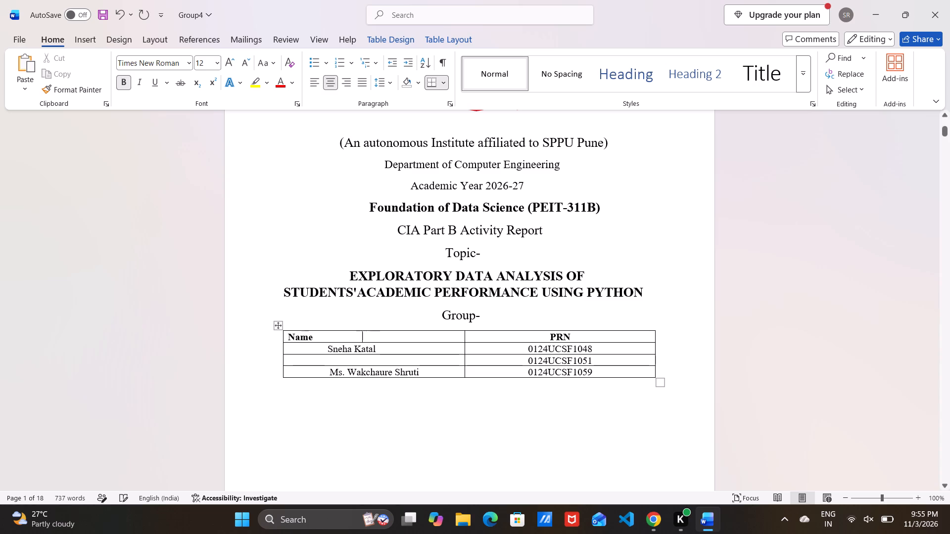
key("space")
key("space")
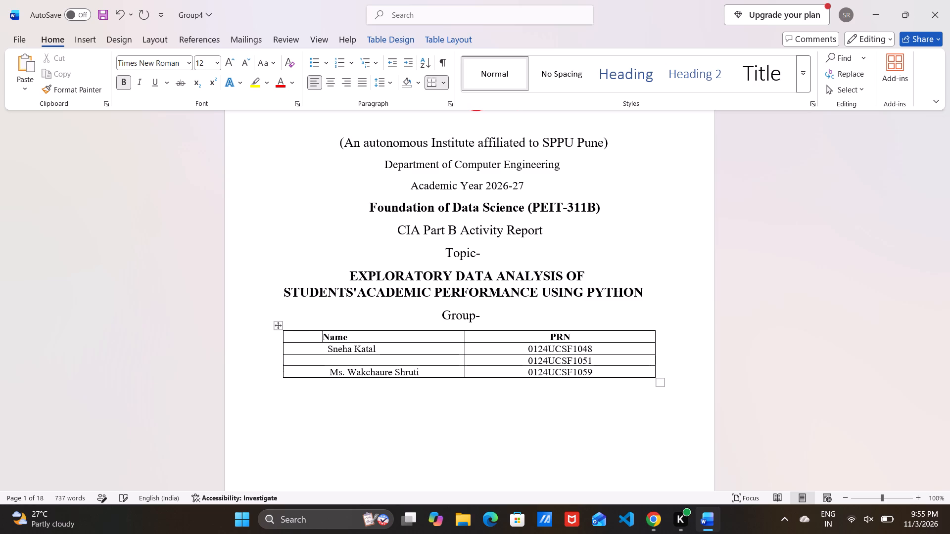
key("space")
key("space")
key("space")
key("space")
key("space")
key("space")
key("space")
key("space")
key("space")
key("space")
key("BackSpace")
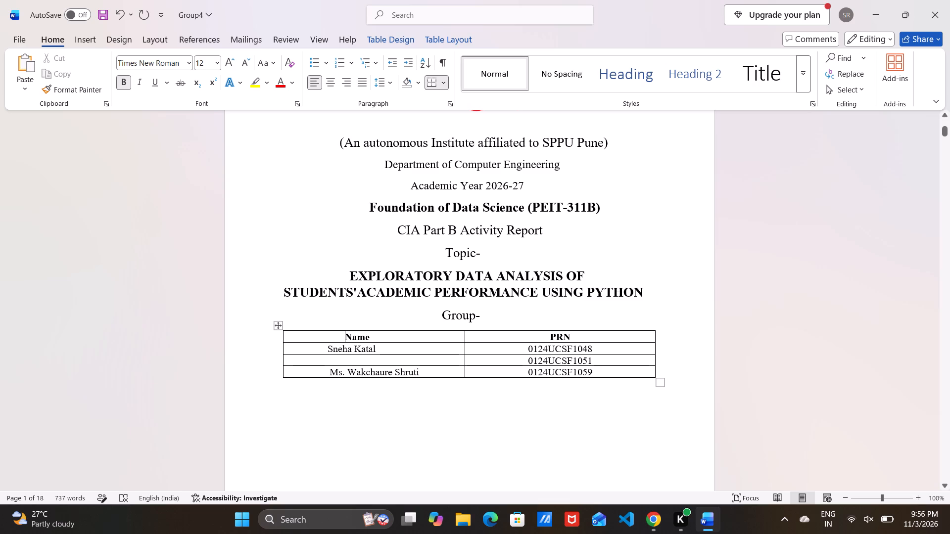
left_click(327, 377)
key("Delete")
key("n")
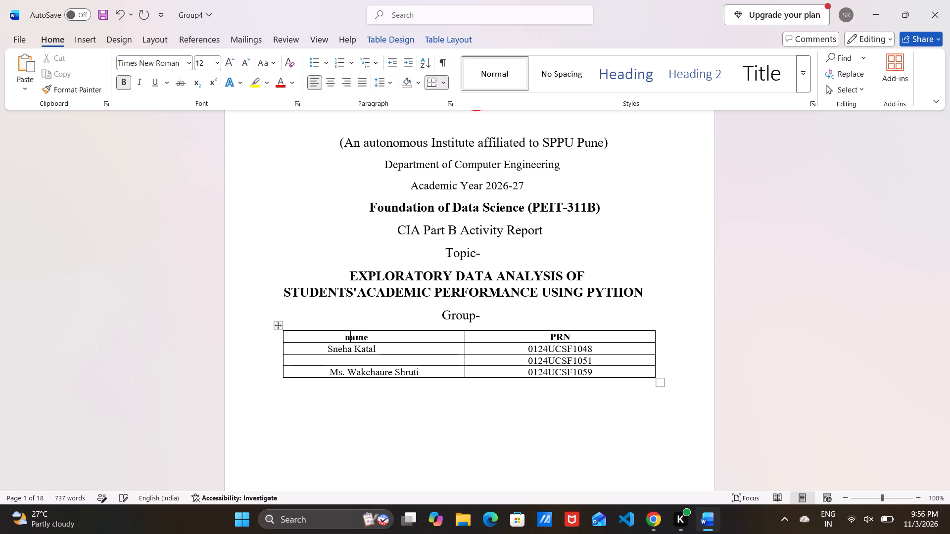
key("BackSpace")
Insert an empty row below the second member's row and open the delete options for it.
left_click(281, 366)
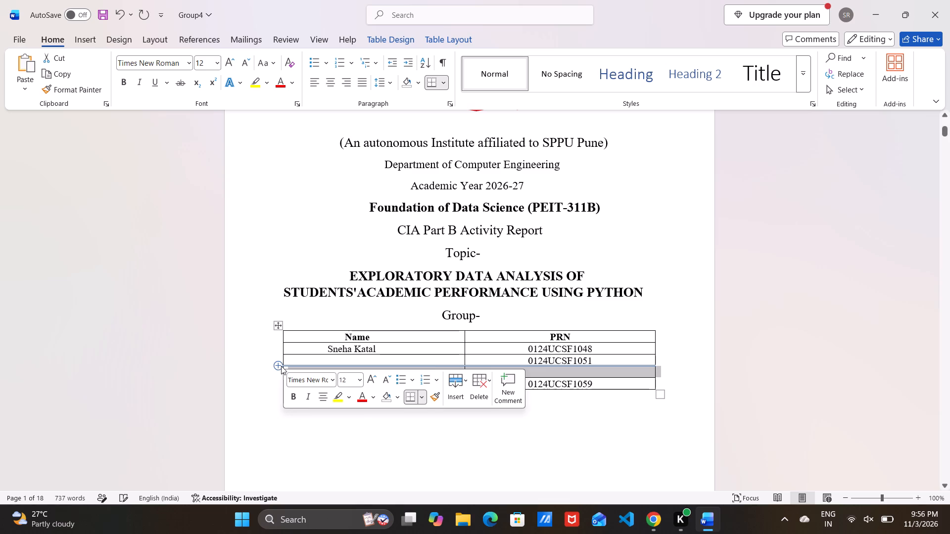
left_click(484, 389)
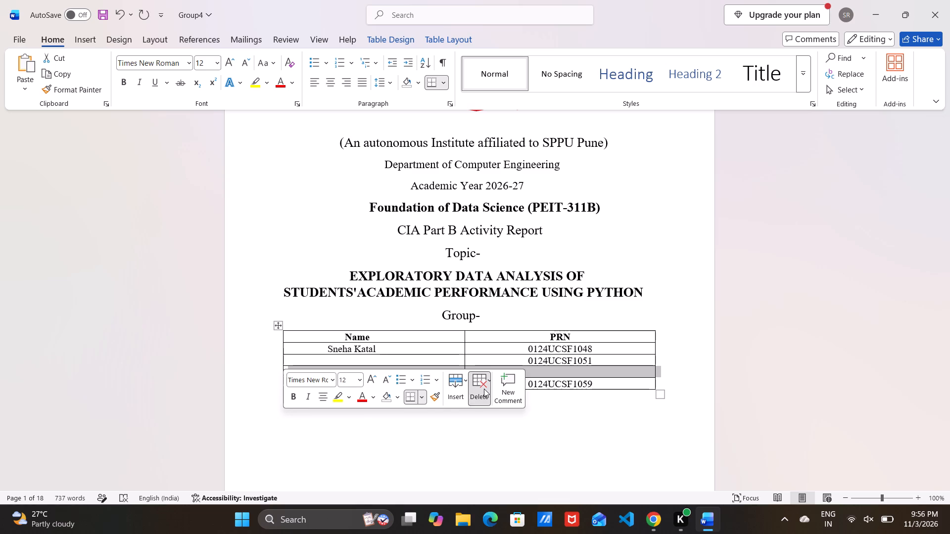
Delete the selected empty row from the group members table.
left_click(506, 452)
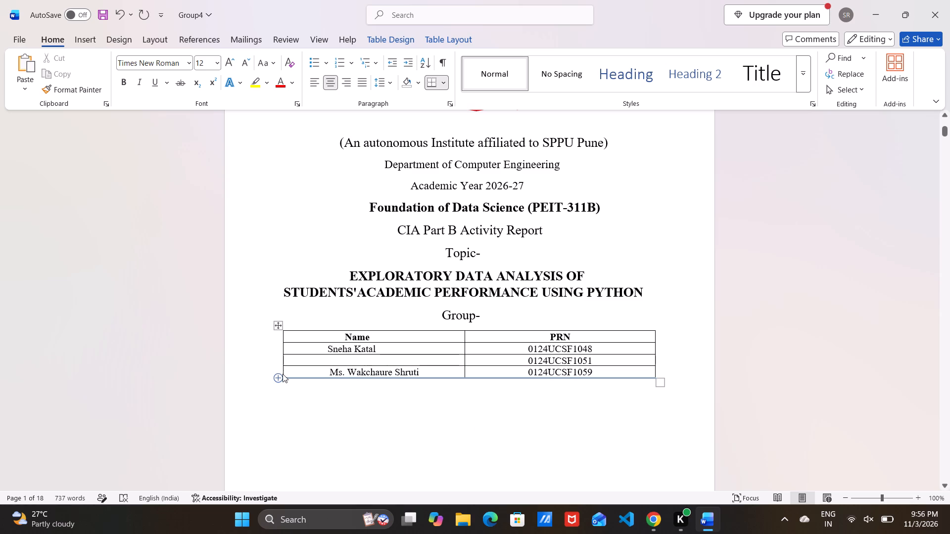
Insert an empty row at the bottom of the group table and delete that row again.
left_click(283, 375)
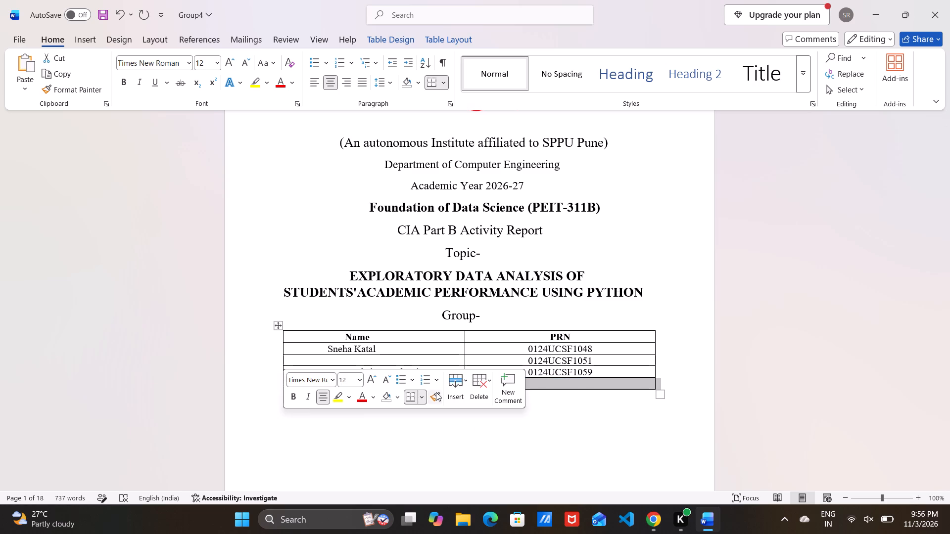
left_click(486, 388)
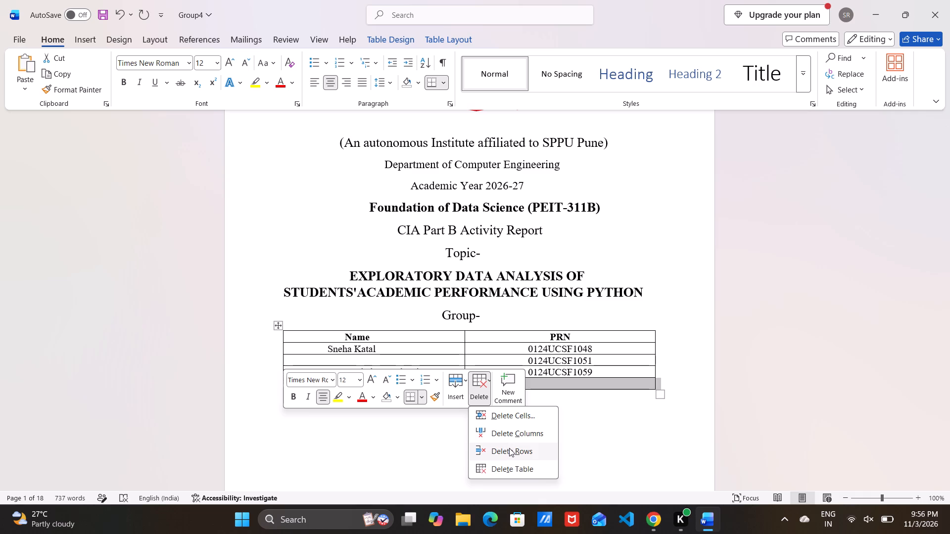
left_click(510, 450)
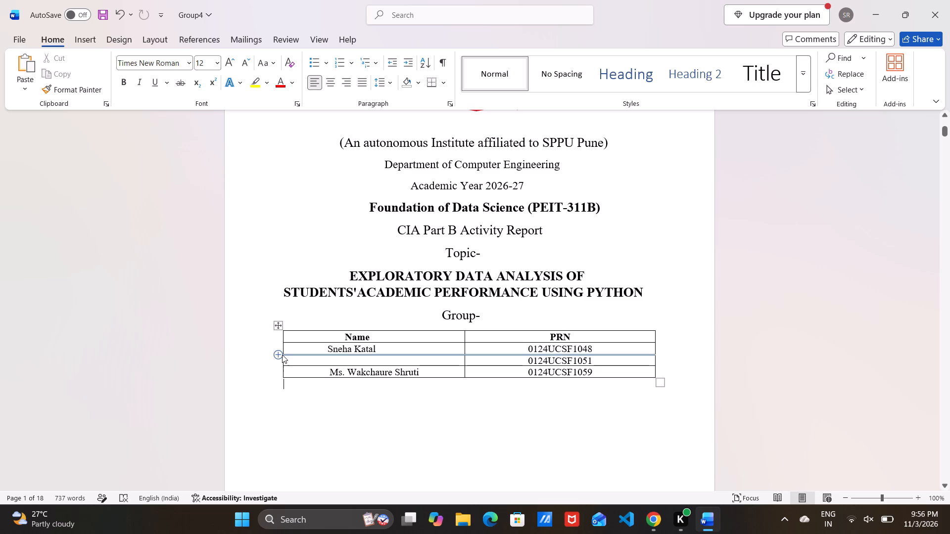
Insert an empty row below the first member's row in the group table and try to remove it.
left_click(280, 354)
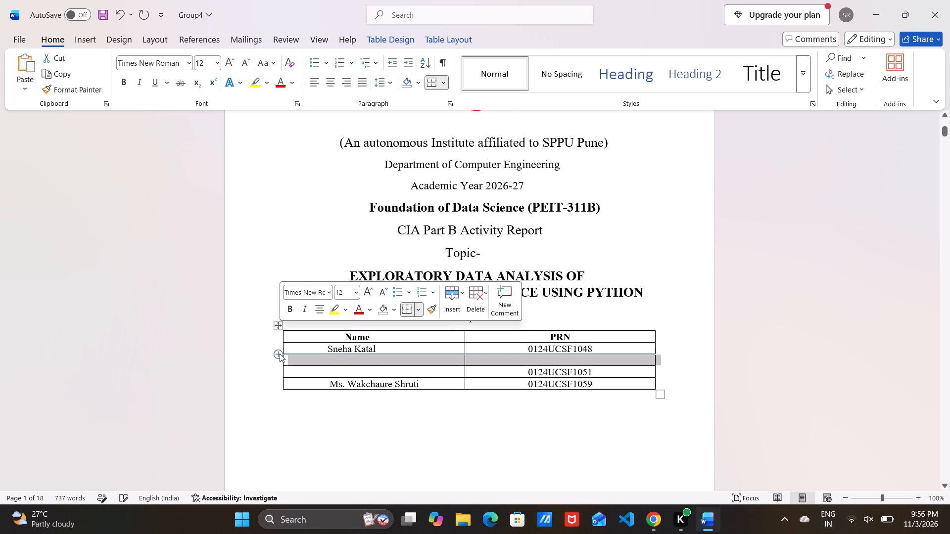
key("Delete")
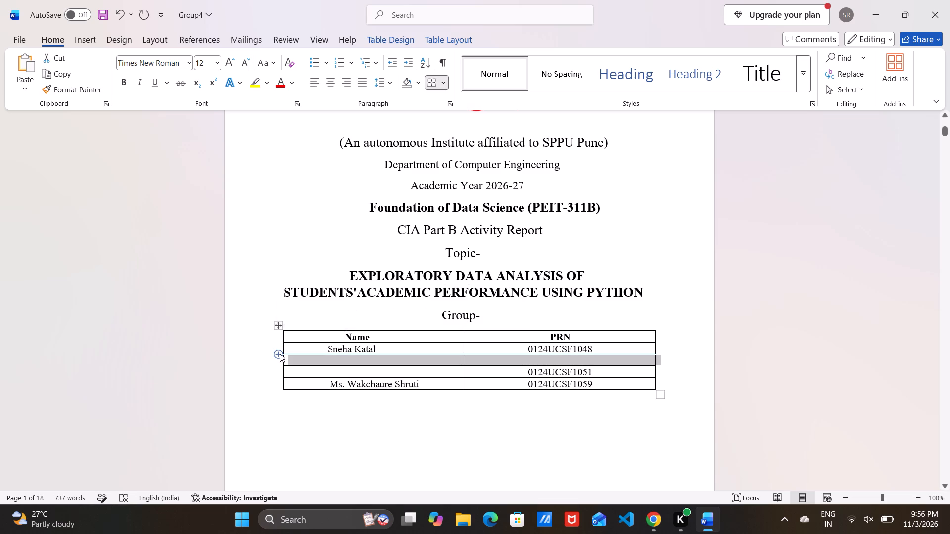
key("Delete")
key("Delete")
key("Delete")
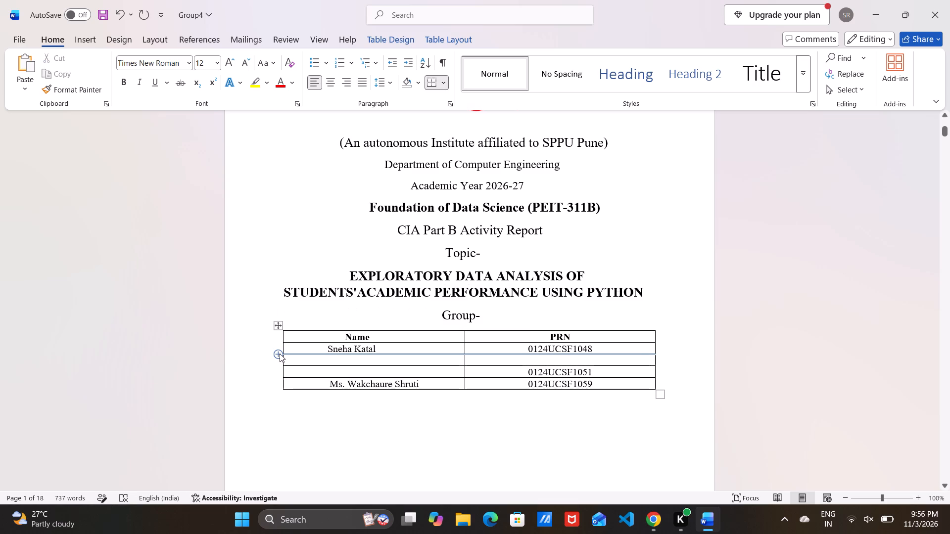
left_click(463, 365)
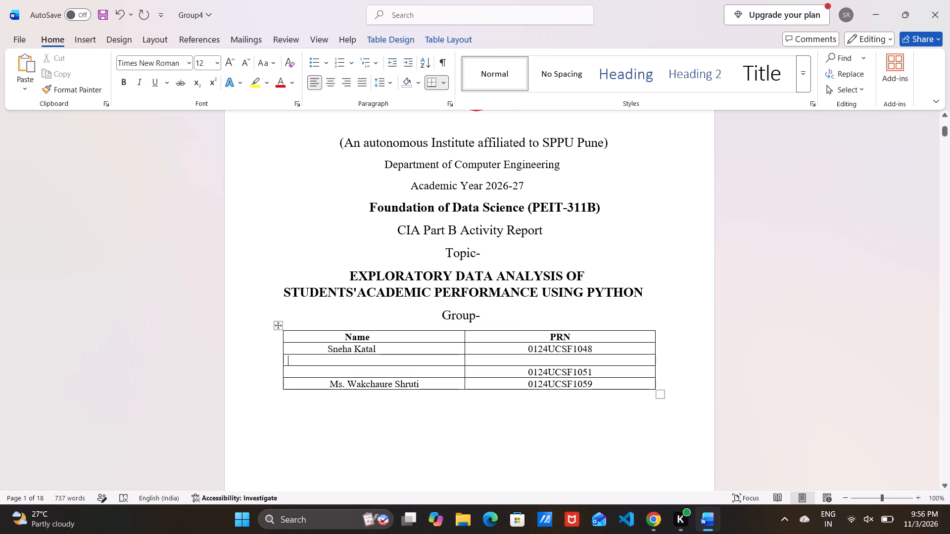
key("Delete")
key("BackSpace")
key("Delete")
key("Delete")
key("BackSpace")
Clear the remaining old member names and PRNs from the rows below the first member in the group table.
left_click_drag(594, 371, 525, 371)
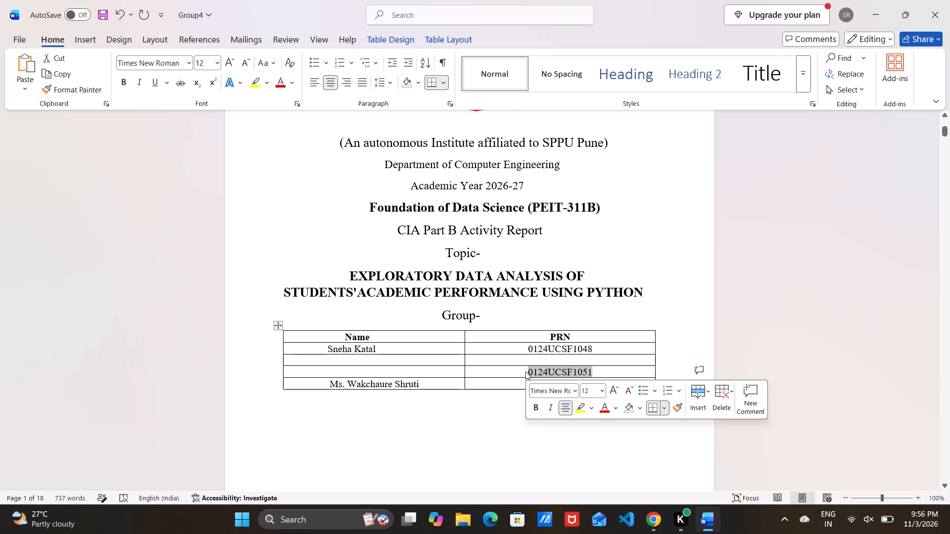
key("BackSpace")
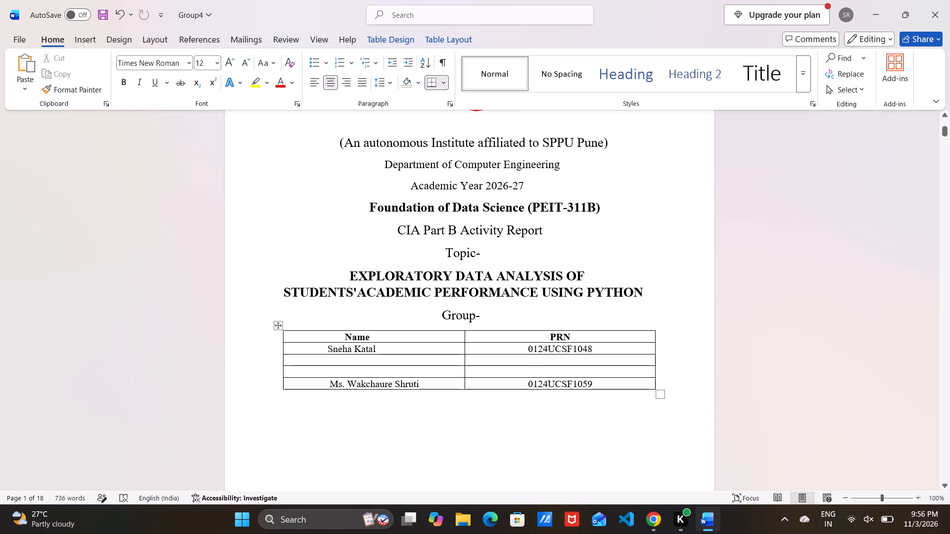
left_click_drag(428, 389, 440, 358)
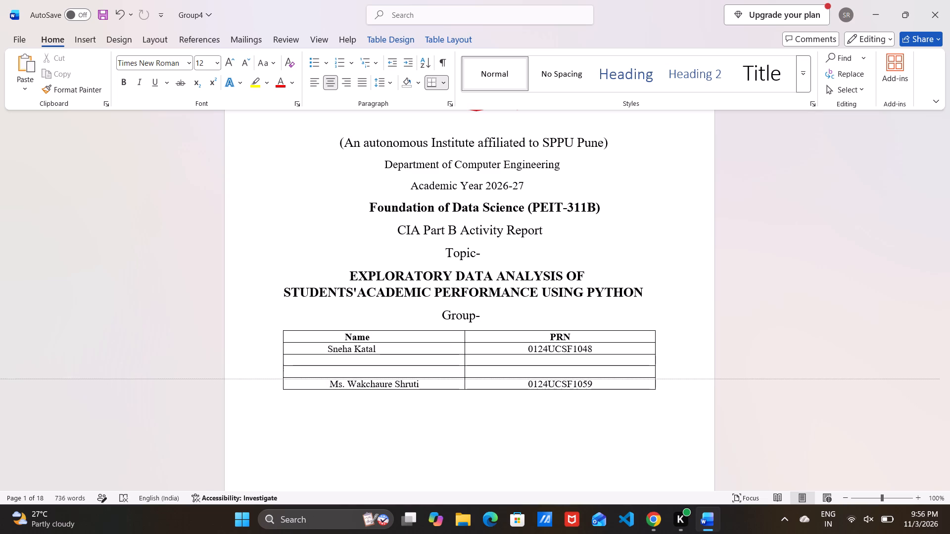
left_click_drag(440, 358, 440, 356)
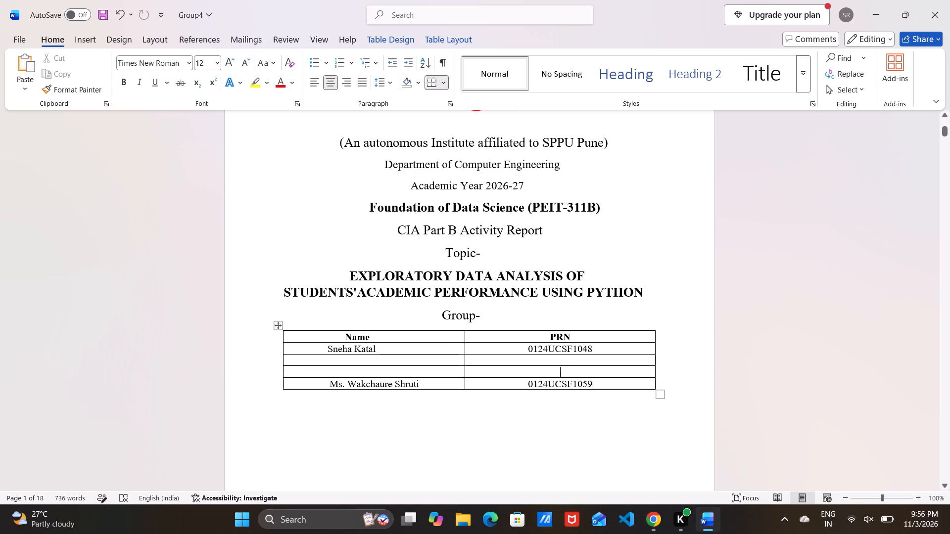
left_click_drag(457, 390, 457, 361)
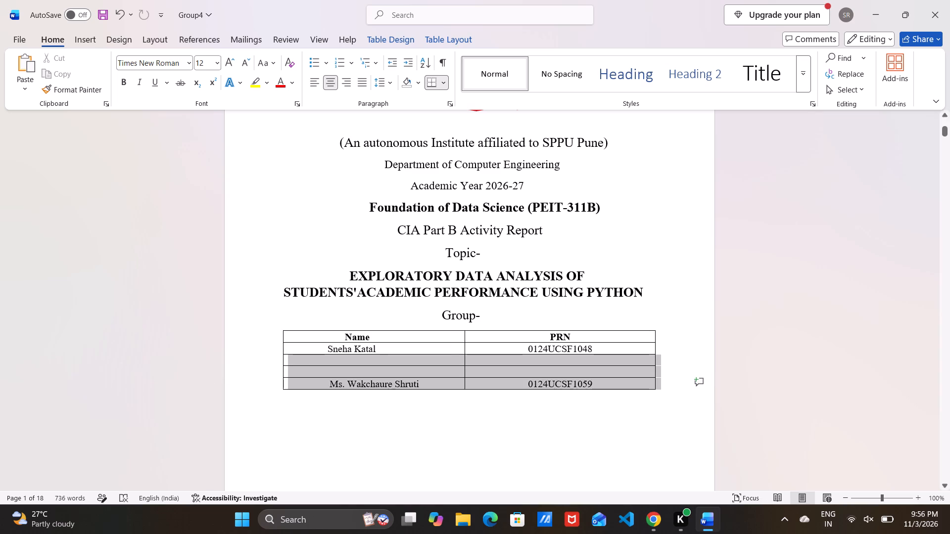
left_click_drag(457, 361, 452, 368)
key("Delete")
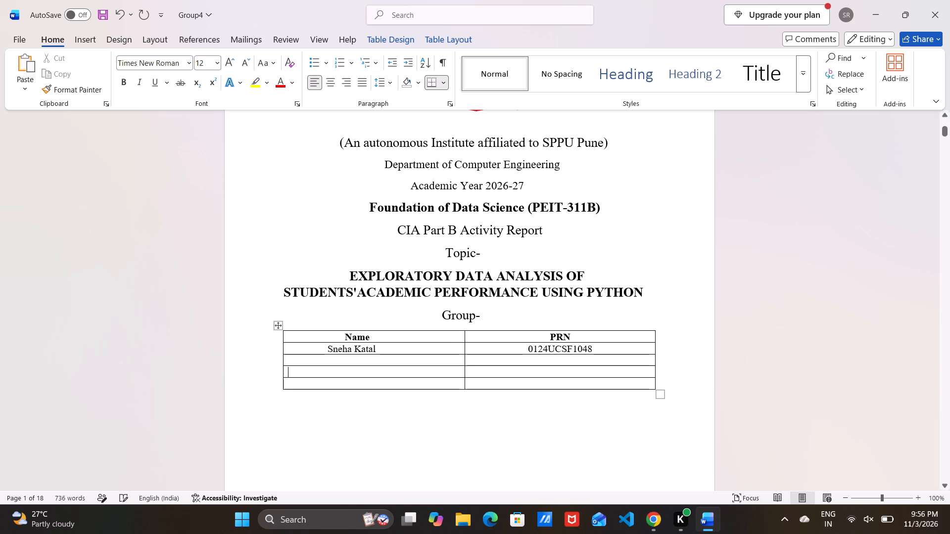
Indent the Name cell below the first member with spaces to line up with the name above it.
left_click(359, 362)
key("space")
key("space")
key("space")
key("space")
key("space")
key("space")
key("space")
key("space")
key("space")
key("space")
key("space")
key("space")
key("space")
key("space")
key("space")
key("space")
key("space")
key("space")
key("space")
key("space")
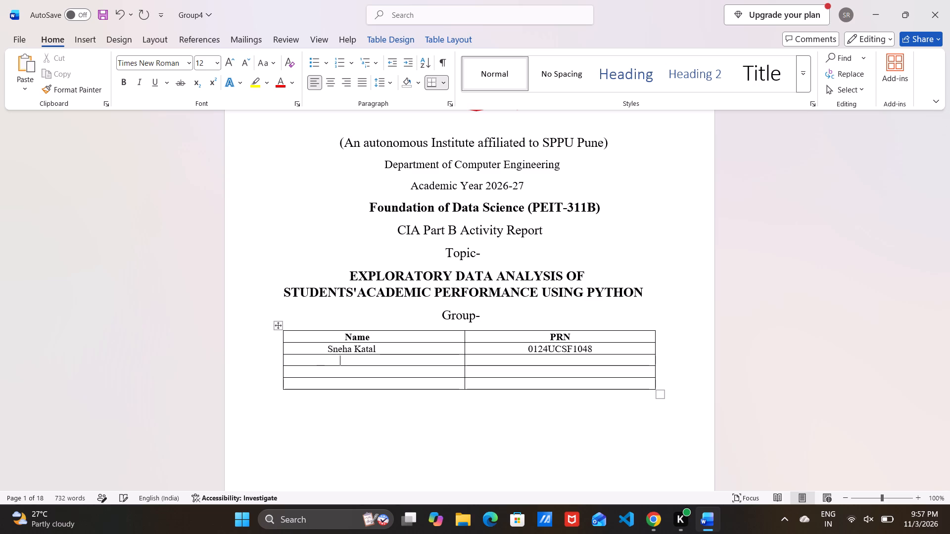
key("BackSpace")
key("BackSpace")
key("BackSpace")
key("BackSpace")
key("BackSpace")
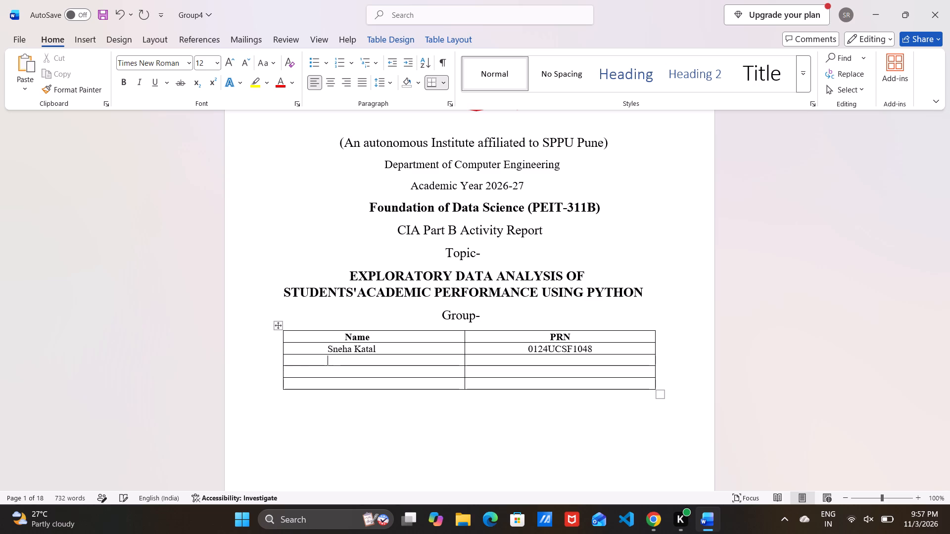
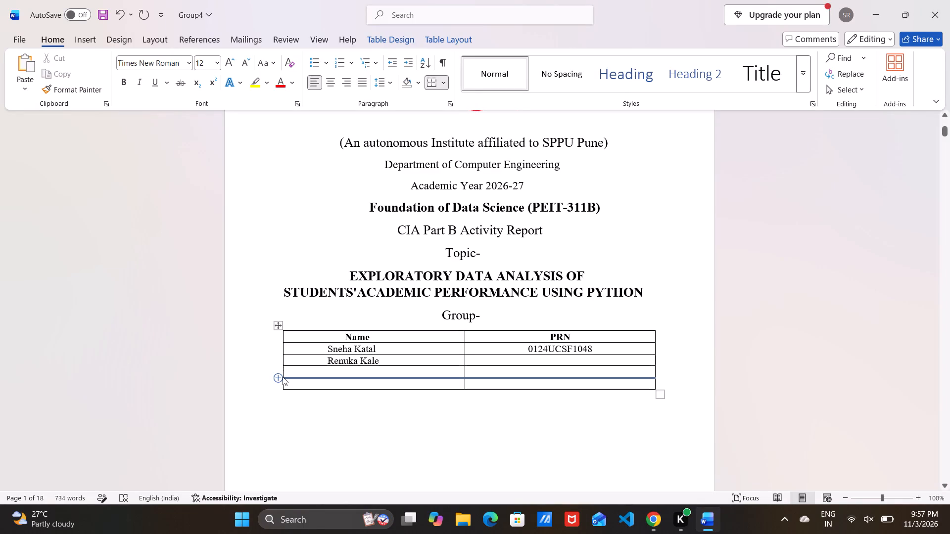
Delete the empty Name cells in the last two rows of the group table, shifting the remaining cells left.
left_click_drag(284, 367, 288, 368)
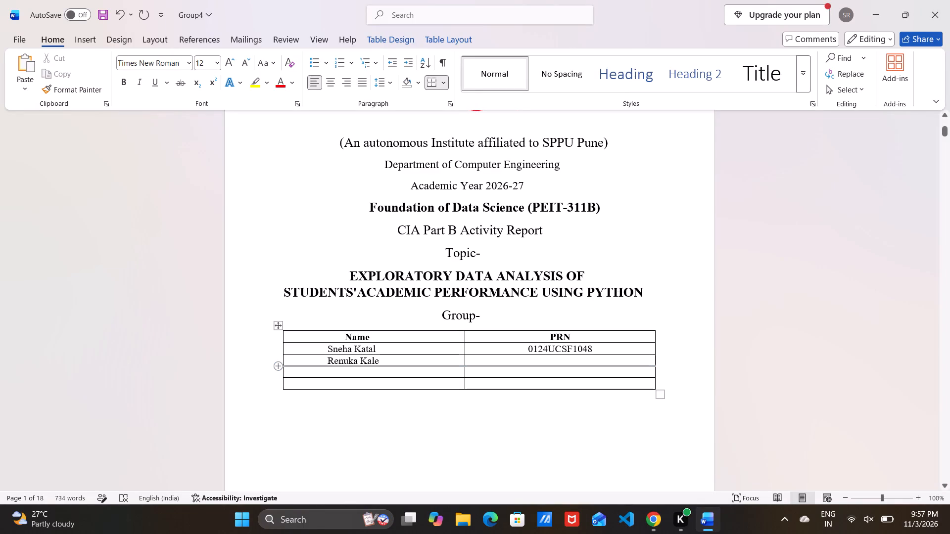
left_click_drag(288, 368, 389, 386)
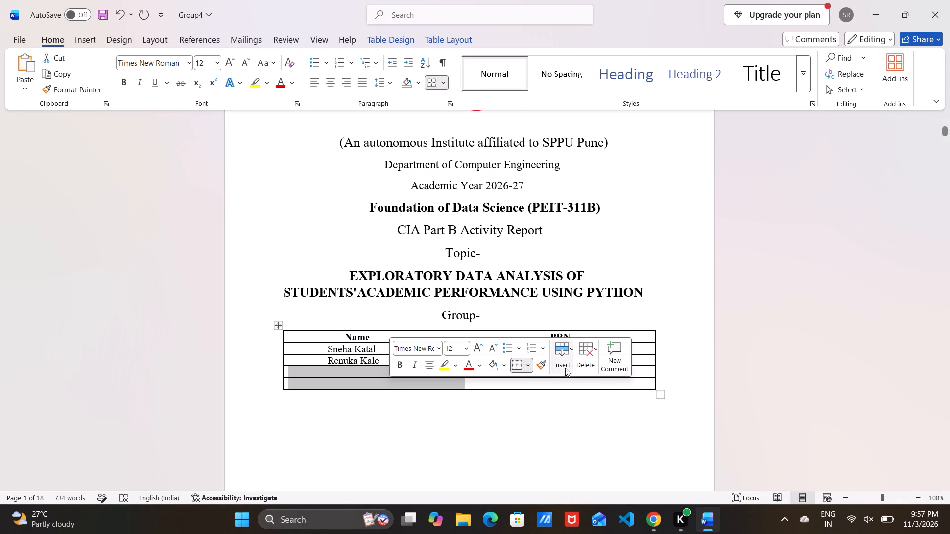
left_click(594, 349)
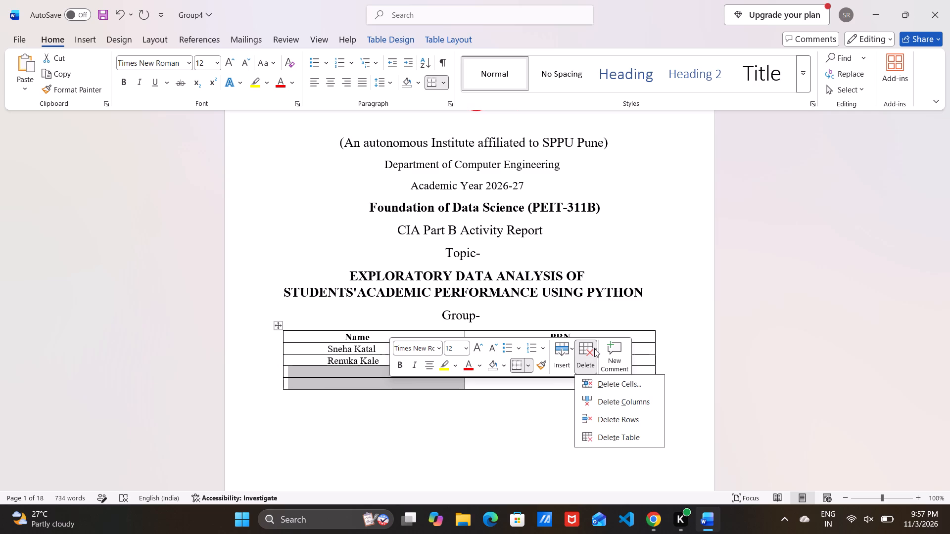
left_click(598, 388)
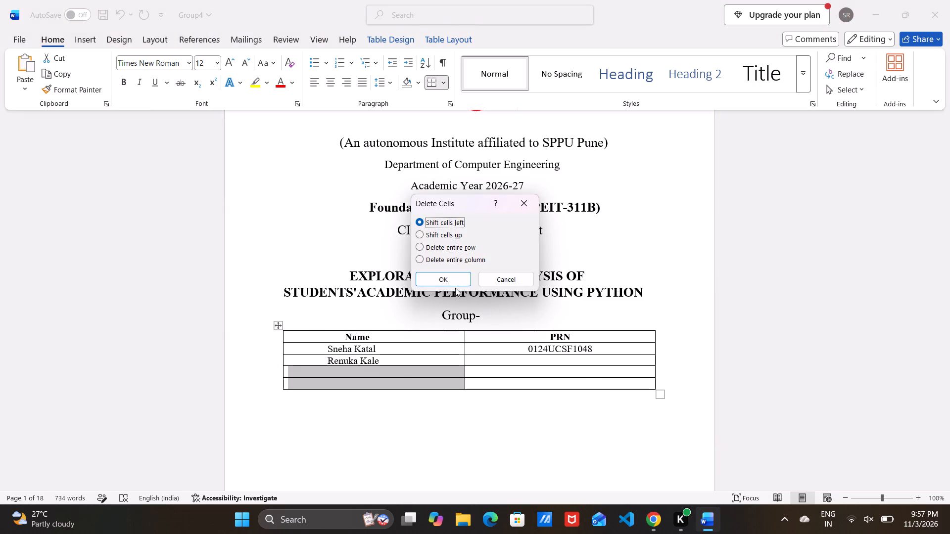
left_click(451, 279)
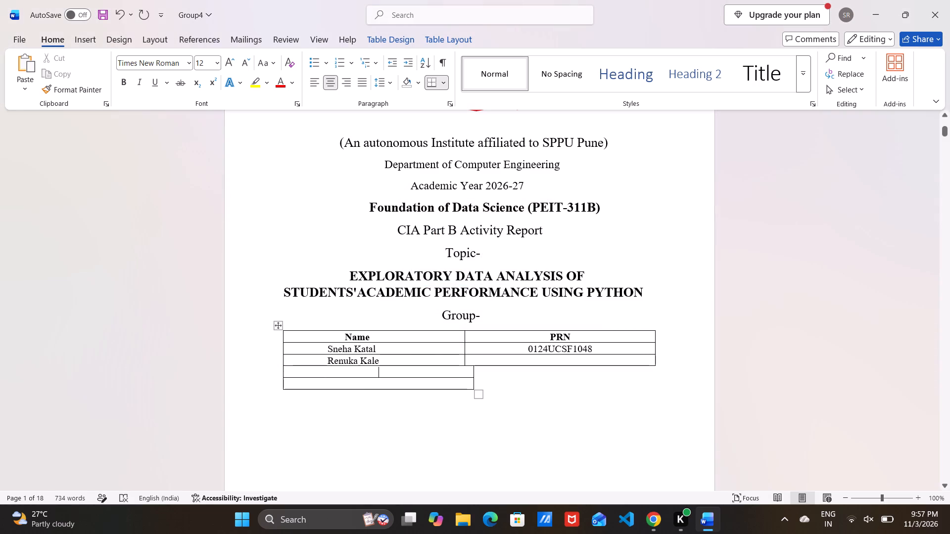
Delete the entire bottom row of the group table through the Delete Cells options.
left_click(474, 378)
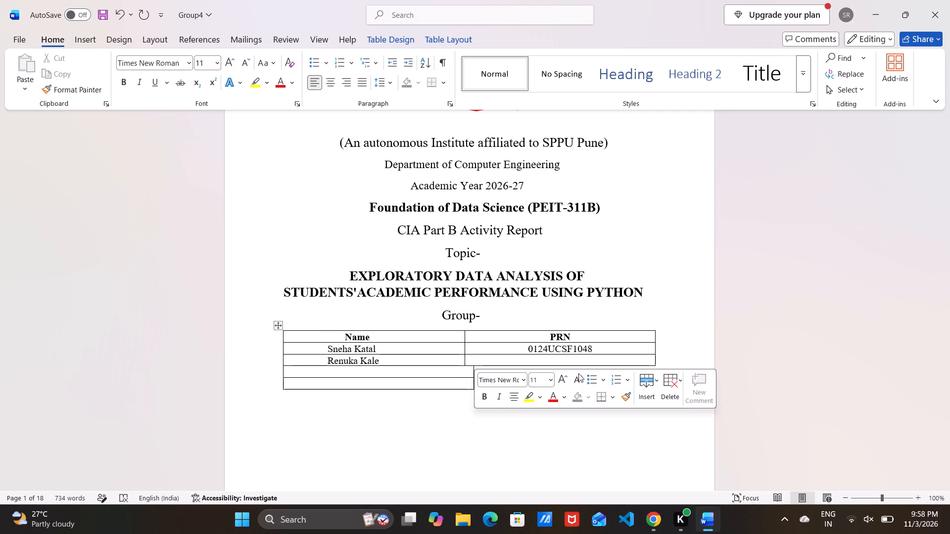
left_click(675, 394)
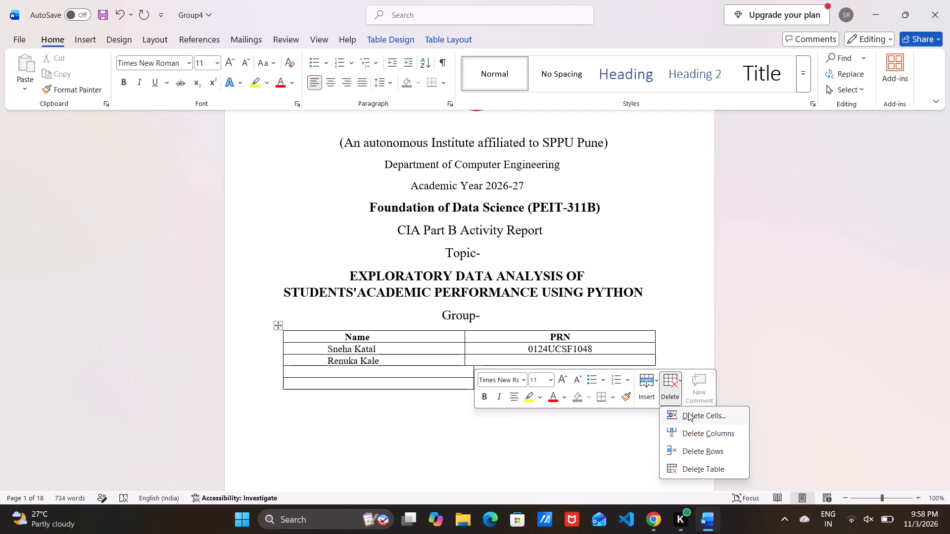
left_click(688, 412)
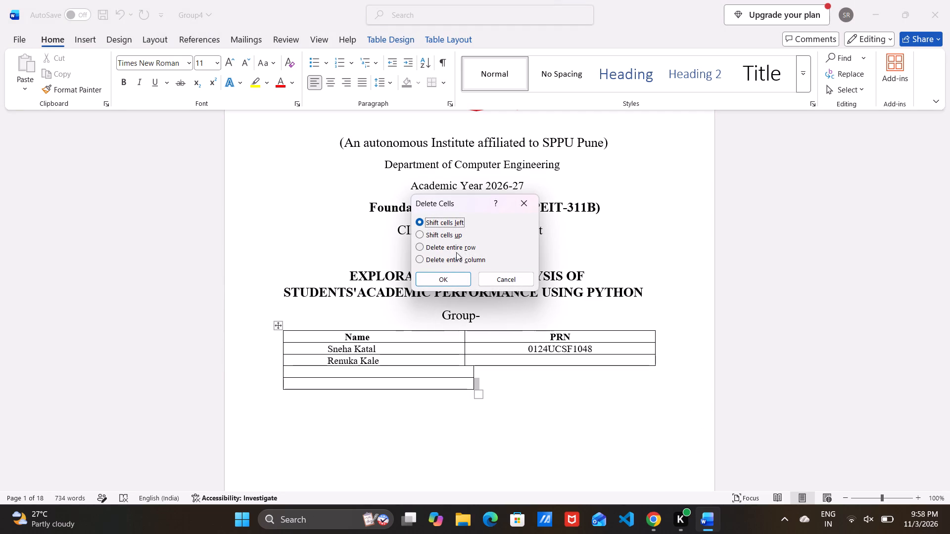
left_click(454, 249)
left_click(451, 281)
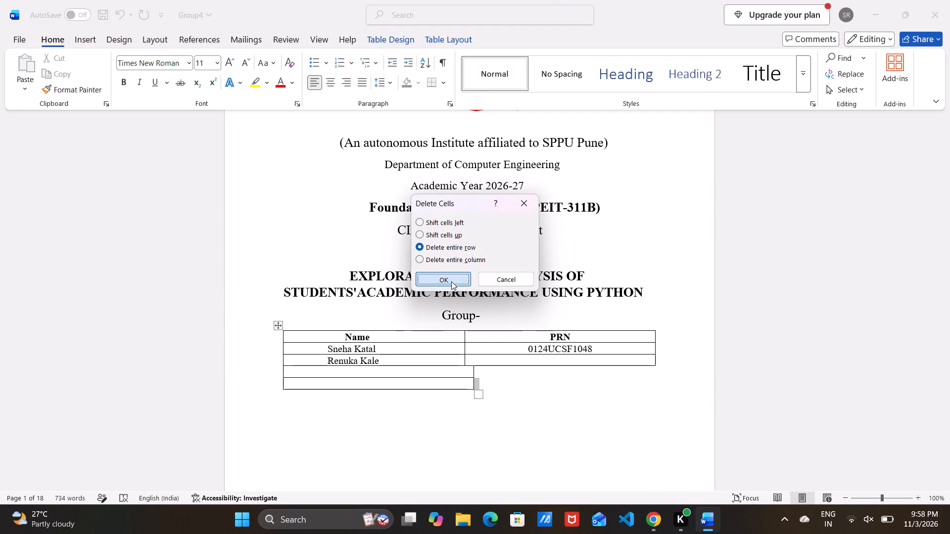
Delete the remaining empty row below the second member in the group table as an entire row.
left_click(460, 376)
left_click(473, 376)
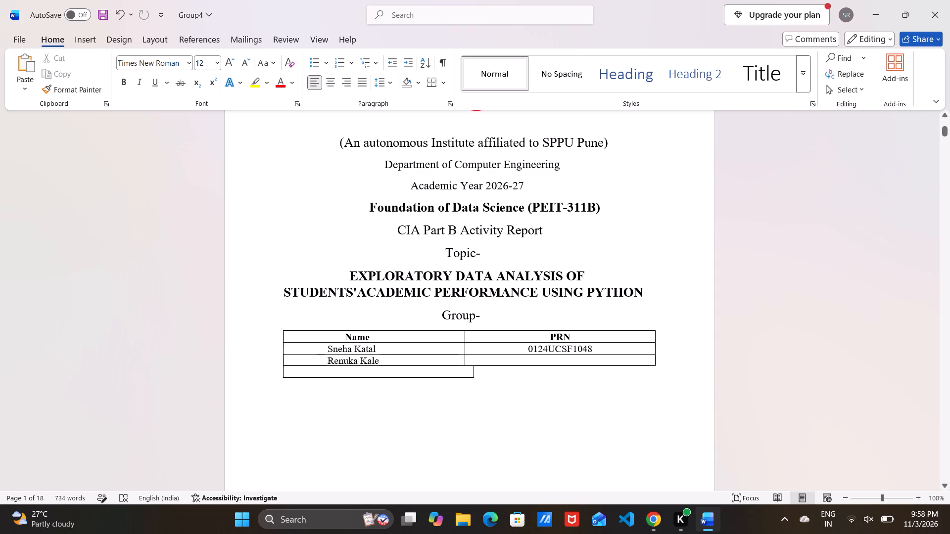
left_click(474, 373)
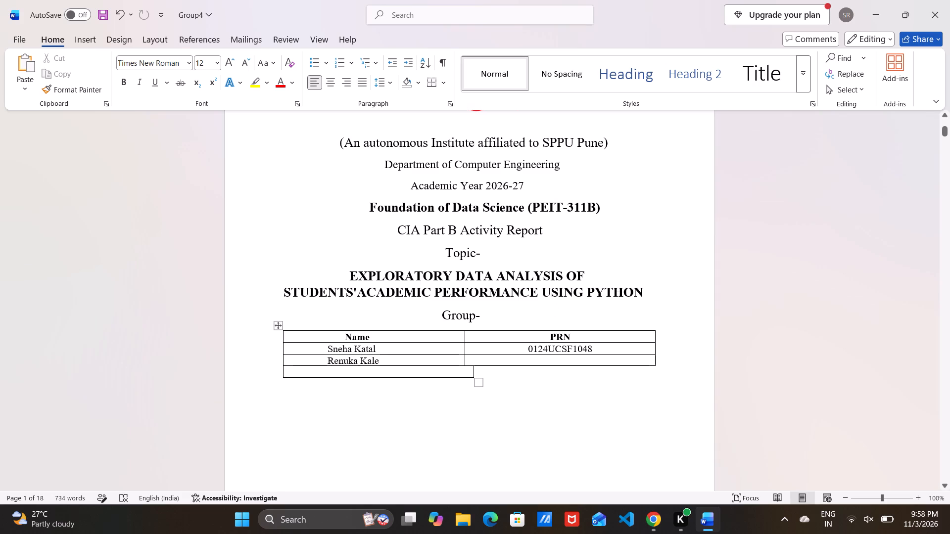
left_click(439, 381)
left_click(415, 381)
left_click(415, 380)
left_click(392, 375)
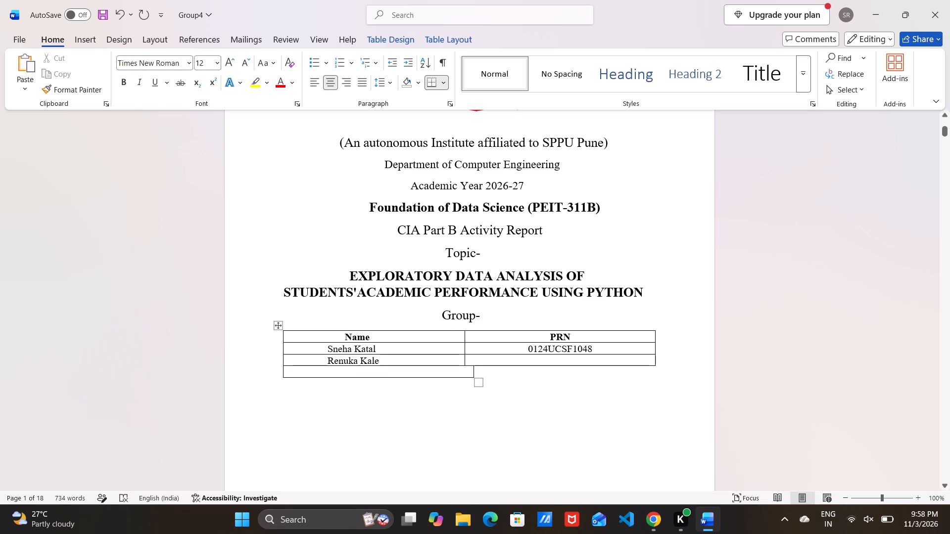
left_click(475, 369)
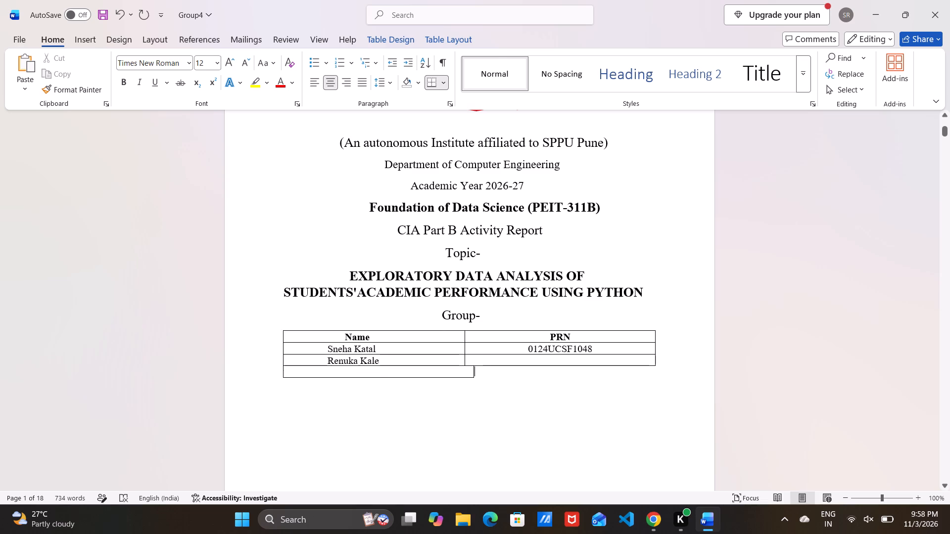
right_click(475, 369)
left_click(674, 392)
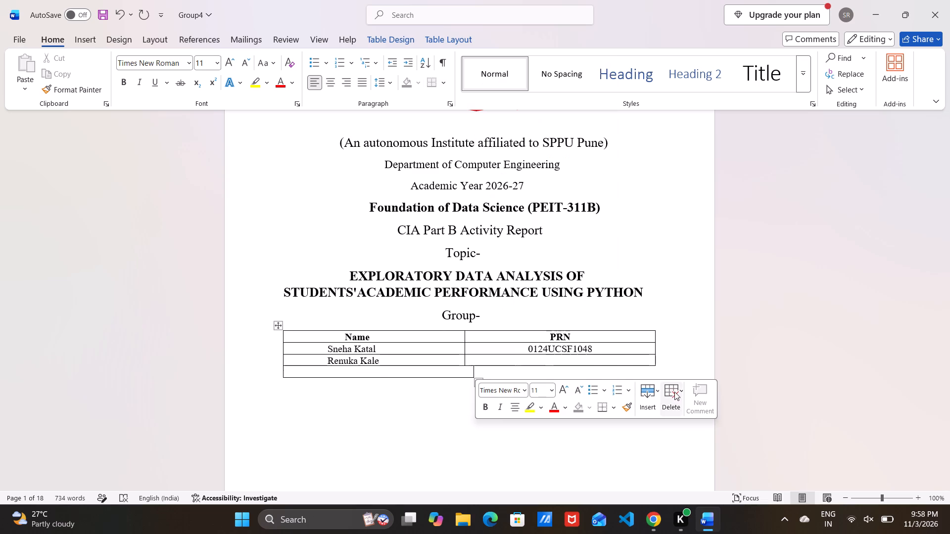
left_click(706, 425)
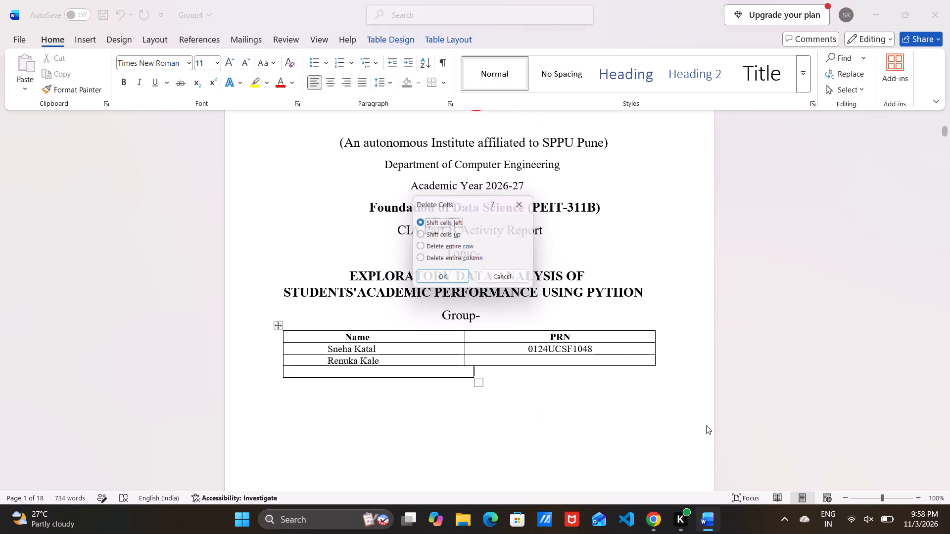
left_click(445, 247)
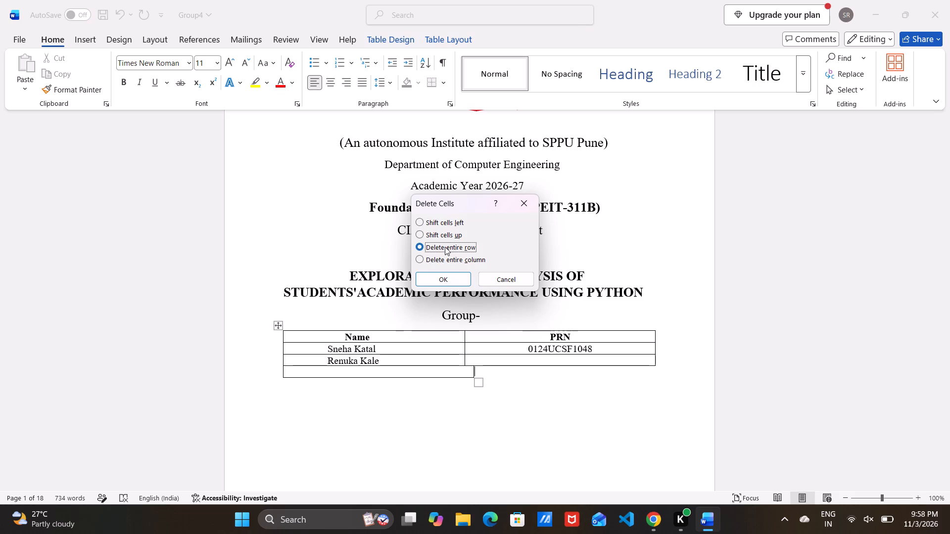
left_click(449, 277)
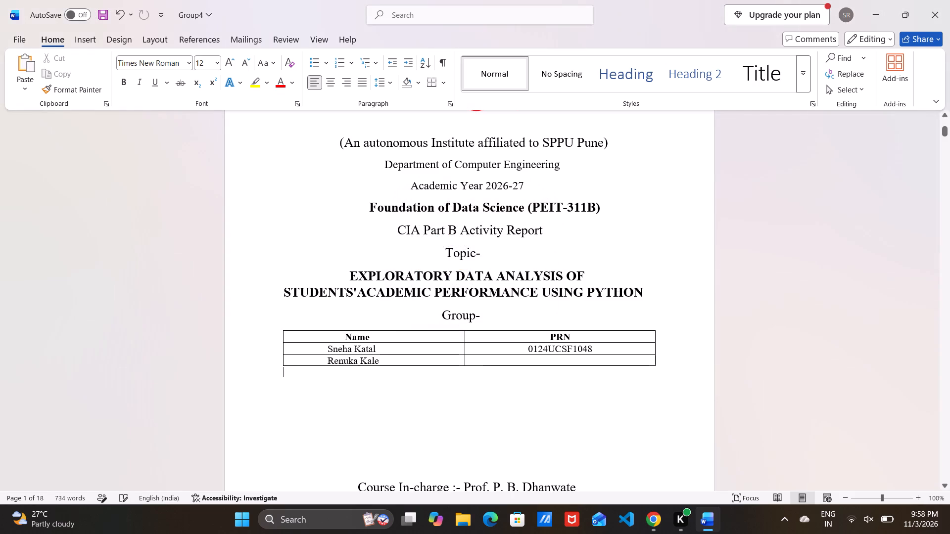
Enter the leading part of the PRN, without its final digits, in the second member's PRN cell.
left_click(468, 434)
left_click(533, 358)
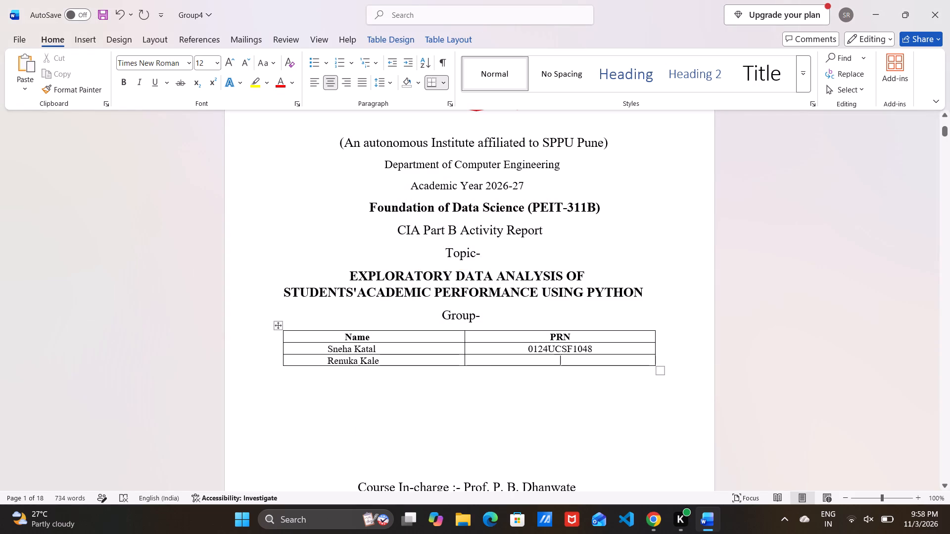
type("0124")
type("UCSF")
Replace the last three digits of the first member's PRN in the group table.
left_click(599, 344)
key("BackSpace")
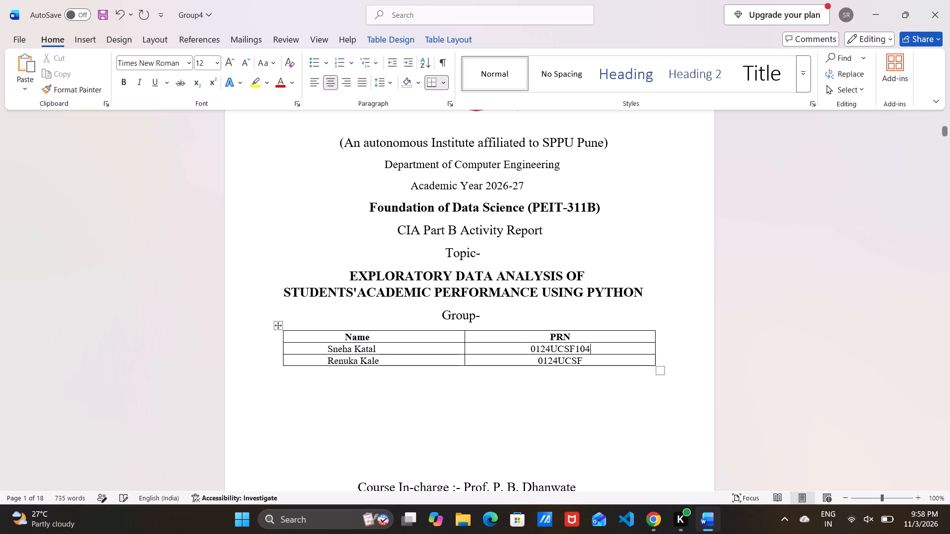
key("BackSpace")
key("BackSpace")
type("103")
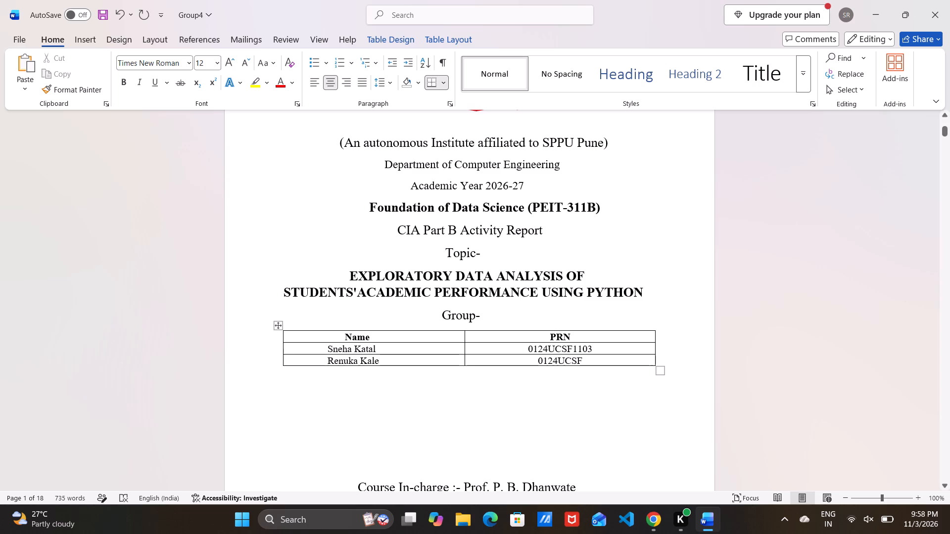
Remove the spaces and surplus blank lines before the Course In-charge line, bringing it closer to the table and flush with the left margin.
scroll(611, 405, "down", 1)
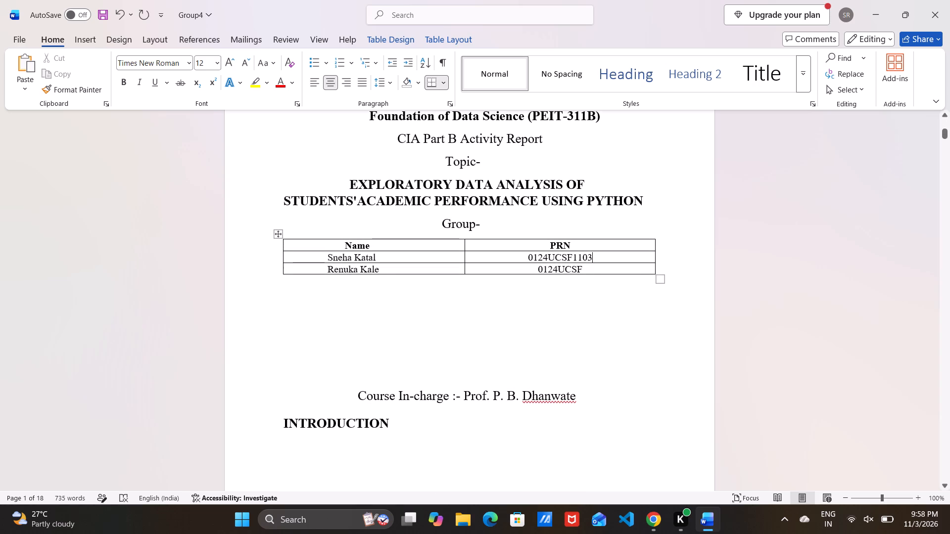
left_click(357, 393)
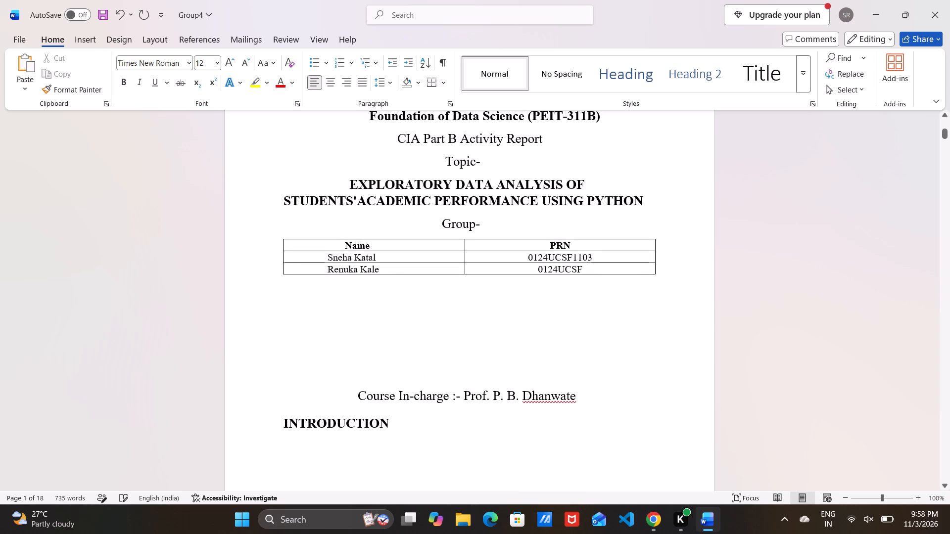
key("BackSpace")
key("BackSpace")
key("BackSpace")
key("BackSpace")
key("BackSpace")
key("BackSpace")
key("BackSpace")
key("BackSpace")
key("BackSpace")
key("BackSpace")
key("BackSpace")
key("BackSpace")
key("BackSpace")
key("BackSpace")
key("BackSpace")
key("BackSpace")
key("BackSpace")
key("BackSpace")
key("BackSpace")
key("BackSpace")
key("BackSpace")
key("BackSpace")
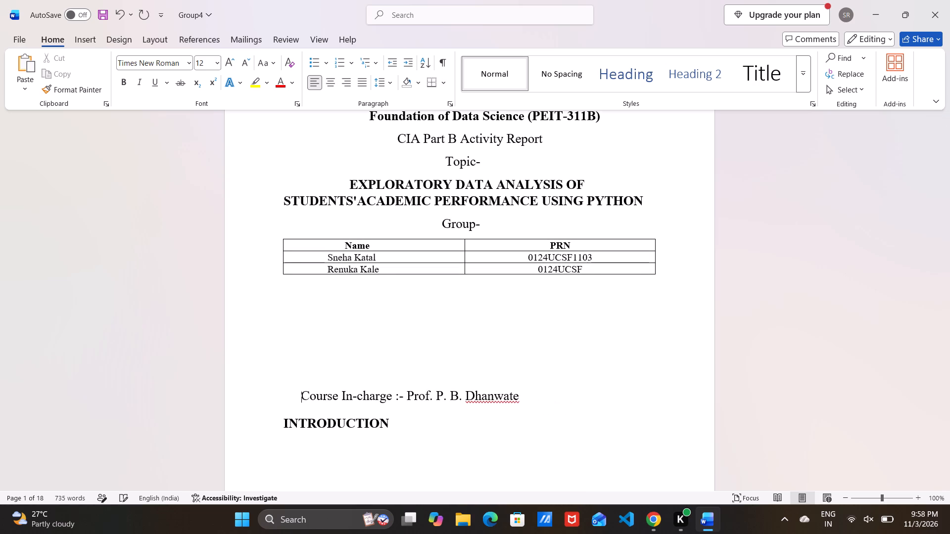
key("BackSpace")
key("BackSpace")
key("BackSpace")
key("BackSpace")
key("BackSpace")
key("BackSpace")
key("BackSpace")
key("BackSpace")
key("BackSpace")
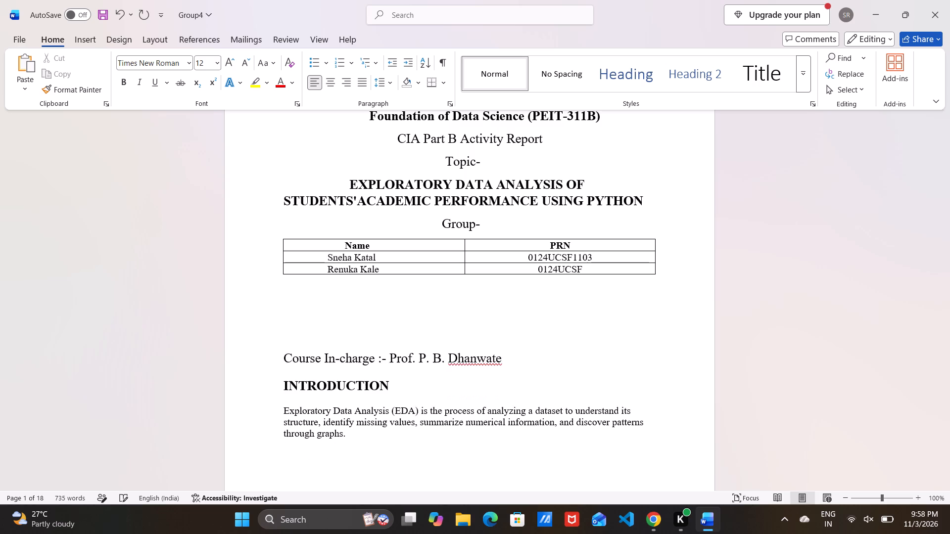
key("BackSpace")
key("BackSpace")
key("BackSpace")
key("BackSpace")
key("BackSpace")
key("BackSpace")
key("BackSpace")
key("BackSpace")
key("BackSpace")
key("BackSpace")
key("BackSpace")
key("BackSpace")
key("BackSpace")
key("BackSpace")
key("BackSpace")
key("BackSpace")
key("BackSpace")
key("BackSpace")
key("BackSpace")
key("BackSpace")
key("BackSpace")
key("BackSpace")
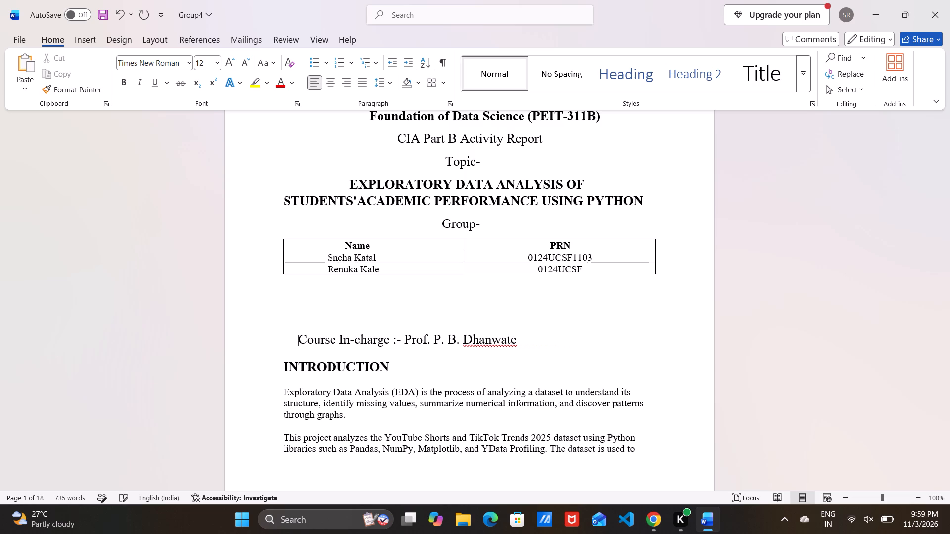
key("BackSpace")
key("BackSpace")
key("BackSpace")
key("BackSpace")
key("BackSpace")
key("BackSpace")
key("BackSpace")
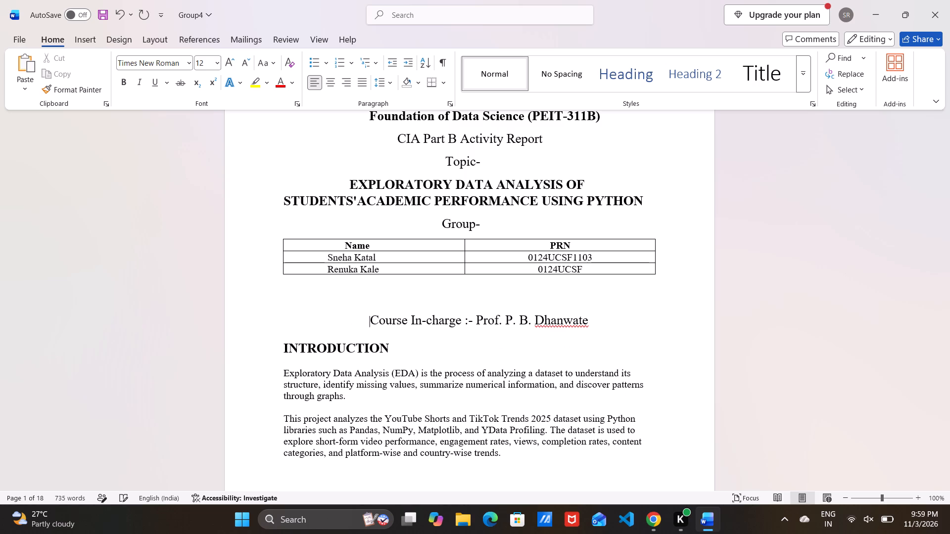
key("BackSpace")
key("BackSpace")
key("BackSpace")
key("BackSpace")
key("BackSpace")
key("BackSpace")
key("BackSpace")
key("BackSpace")
key("BackSpace")
key("BackSpace")
key("BackSpace")
key("BackSpace")
key("BackSpace")
key("BackSpace")
key("BackSpace")
key("BackSpace")
key("BackSpace")
key("BackSpace")
key("BackSpace")
key("BackSpace")
key("BackSpace")
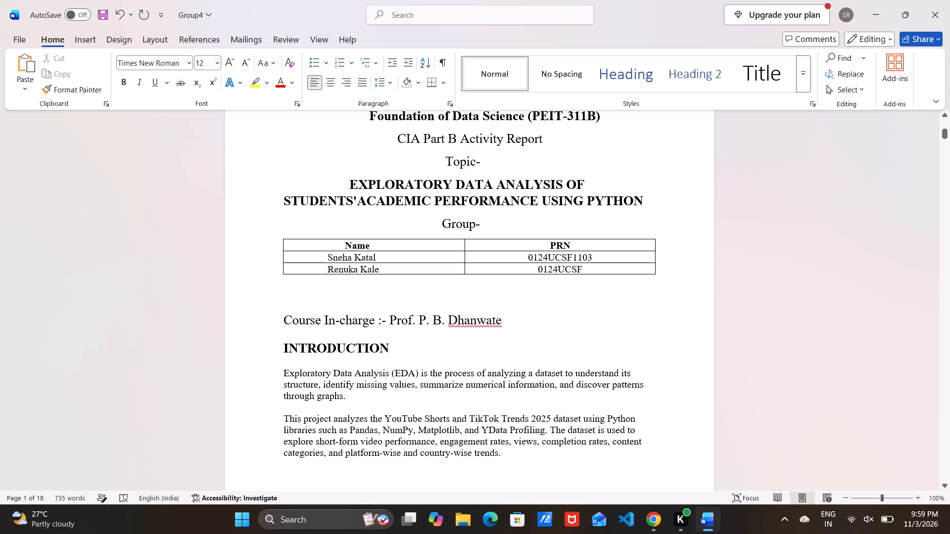
Insert four blank lines above the INTRODUCTION heading to move it to the start of the second page.
left_click(282, 349)
key("Return")
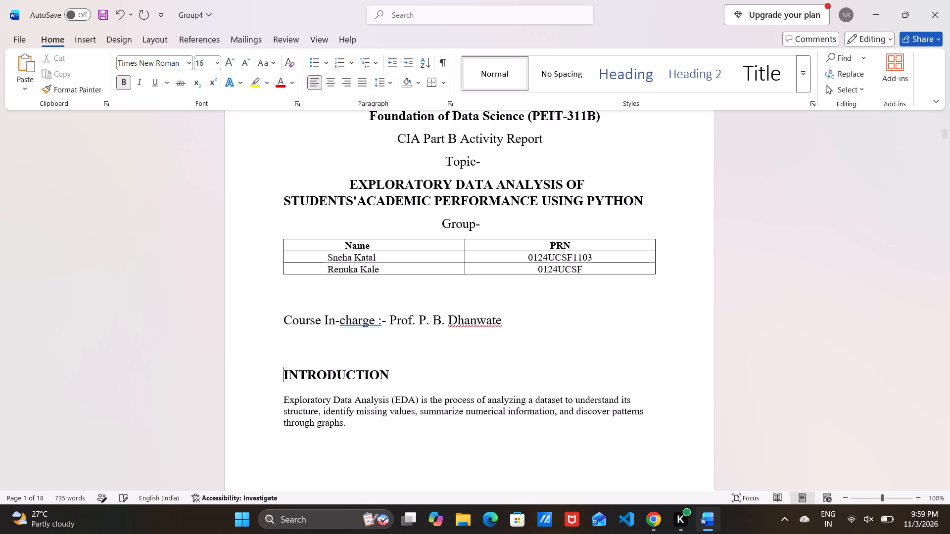
key("Return")
key("Return")
key("Return")
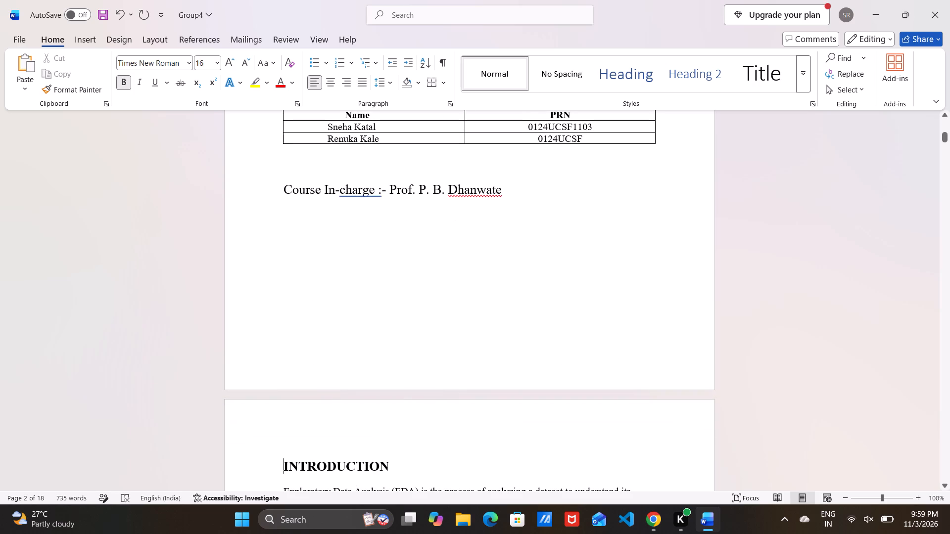
scroll(417, 288, "up", 5)
scroll(417, 288, "down", 3)
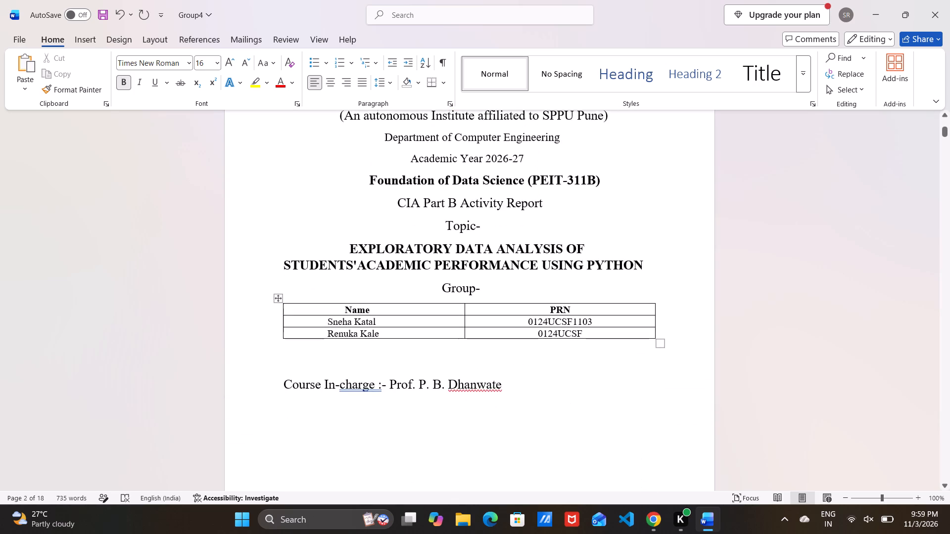
scroll(417, 288, "down", 2)
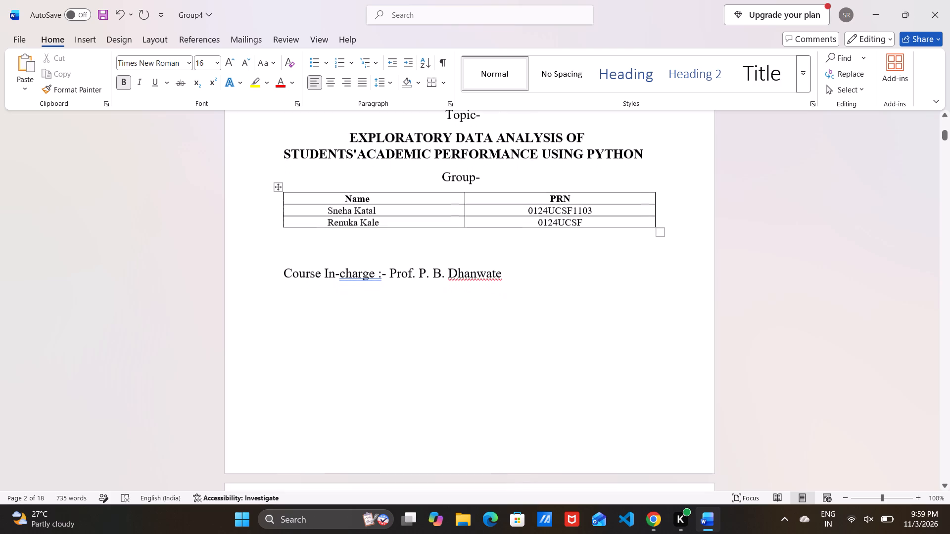
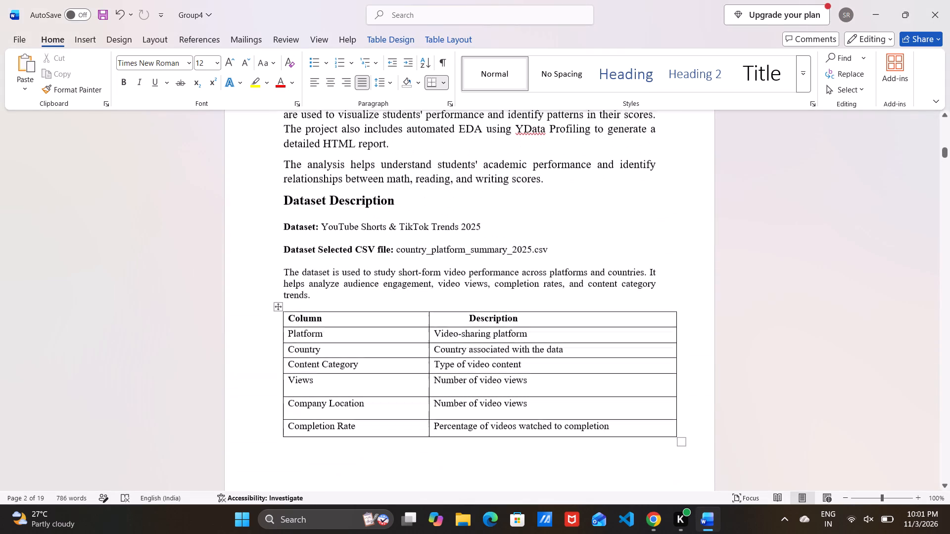
left_click_drag(285, 224, 600, 457)
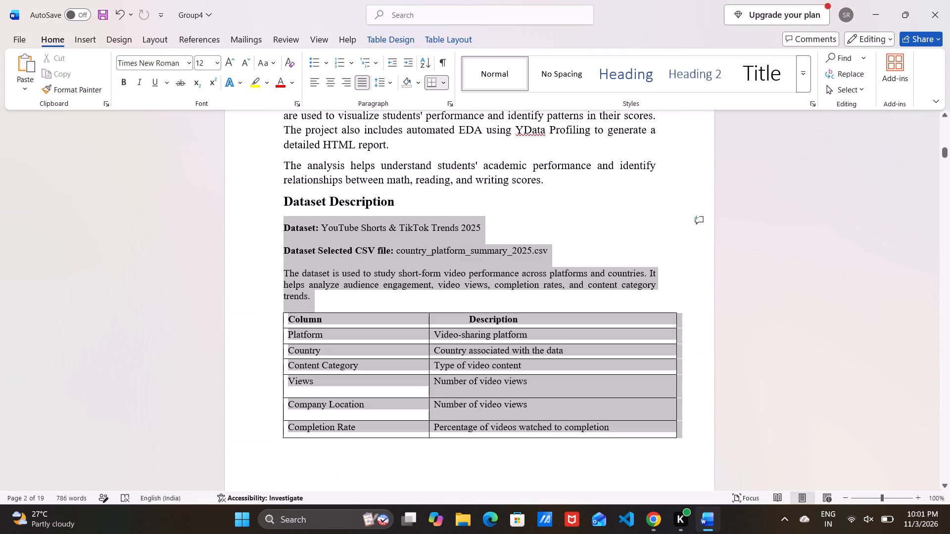
left_click_drag(600, 457, 605, 474)
key("ctrl+v")
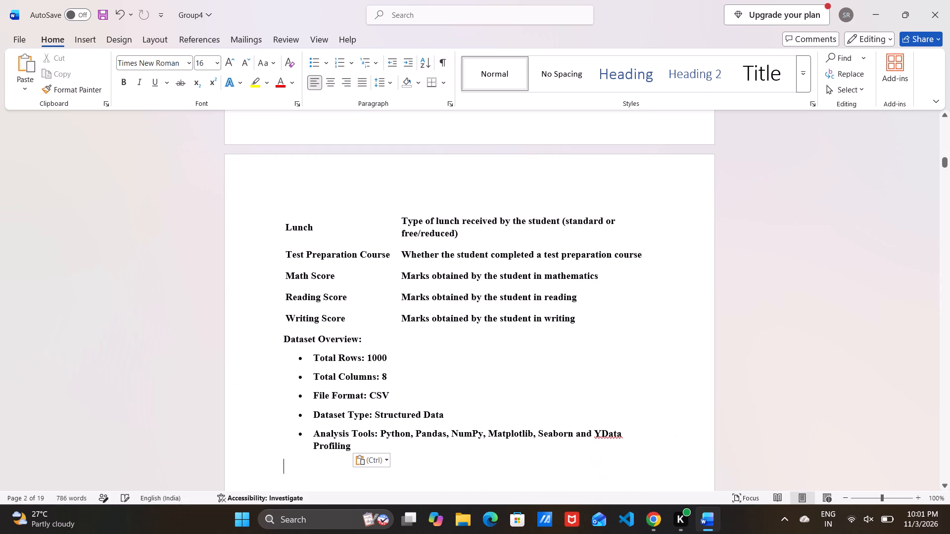
Delete the duplicate uppercase DATASET DESCRIPTION line below the Dataset Description heading.
scroll(567, 404, "up", 4)
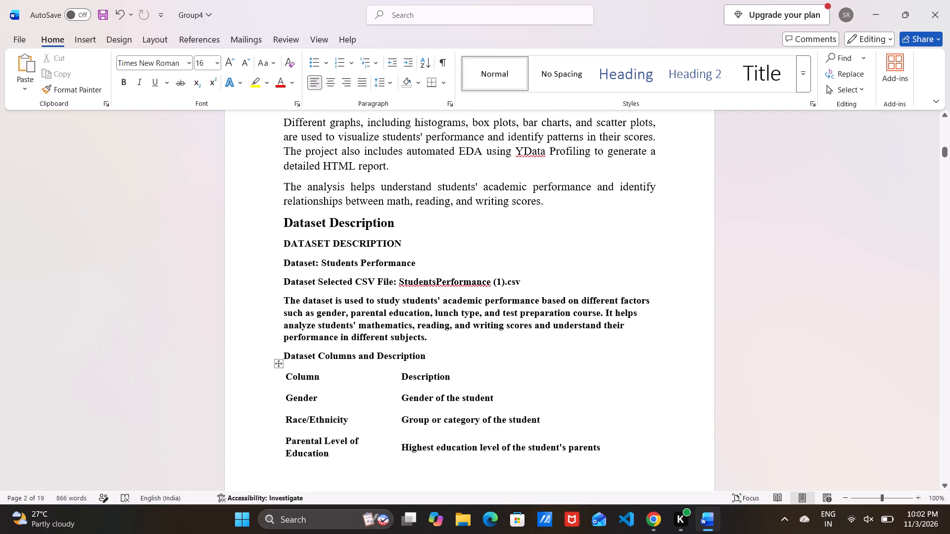
left_click_drag(284, 242, 415, 245)
key("BackSpace")
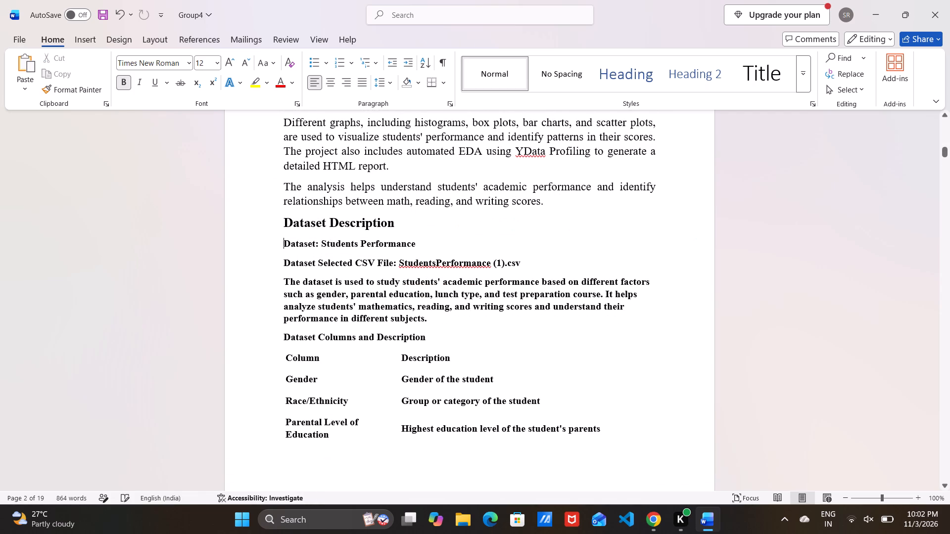
Remove the bold from all dataset description content below its heading, through the Analysis Tools bullet, and set its font size to 14.
left_click_drag(282, 239, 533, 499)
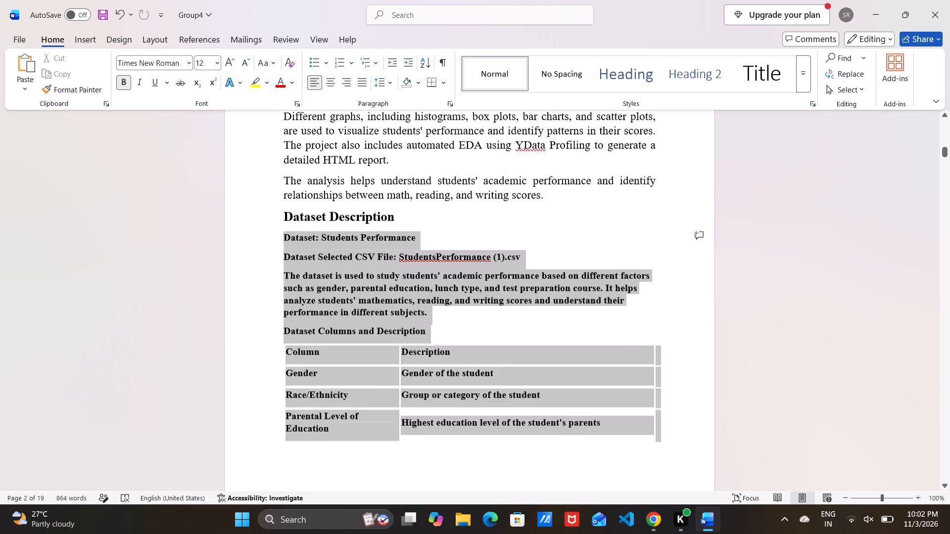
left_click_drag(533, 499, 522, 454)
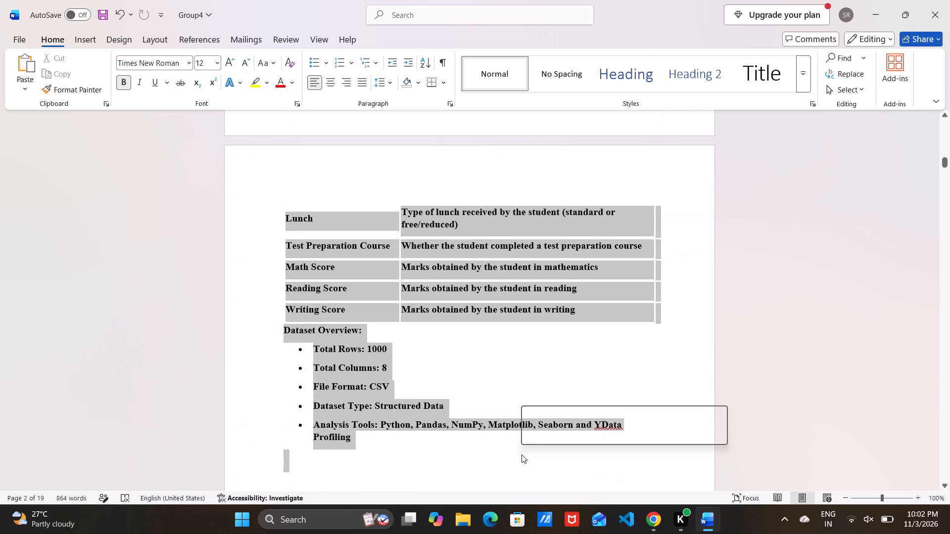
left_click(125, 81)
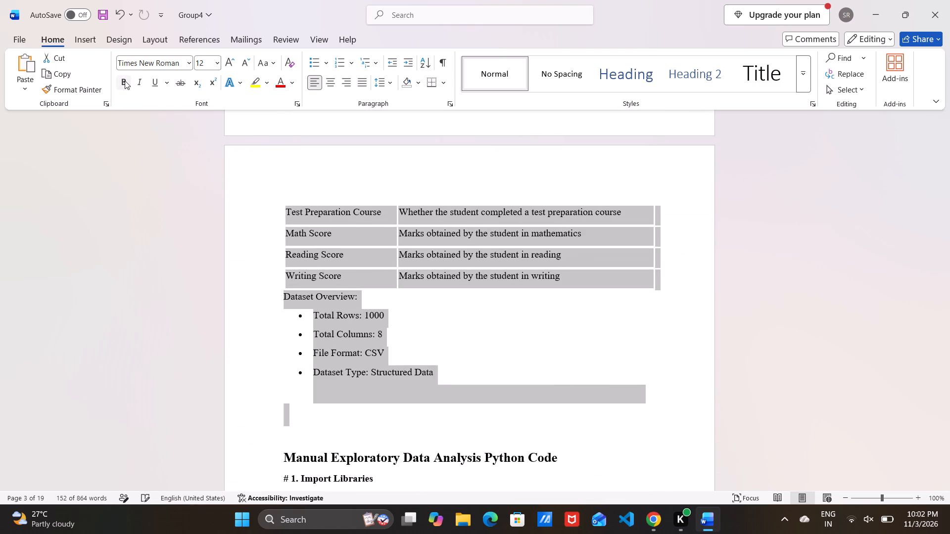
left_click(217, 65)
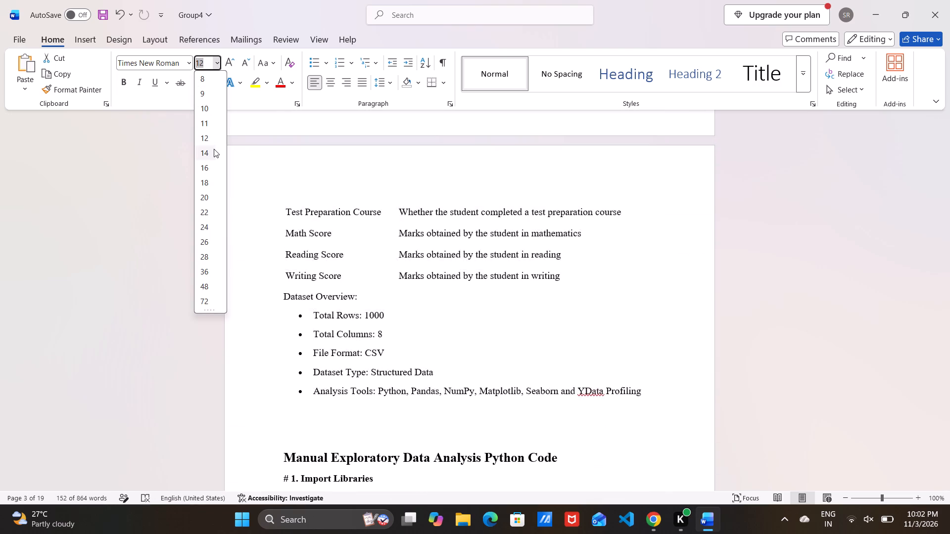
left_click(214, 151)
left_click(307, 173)
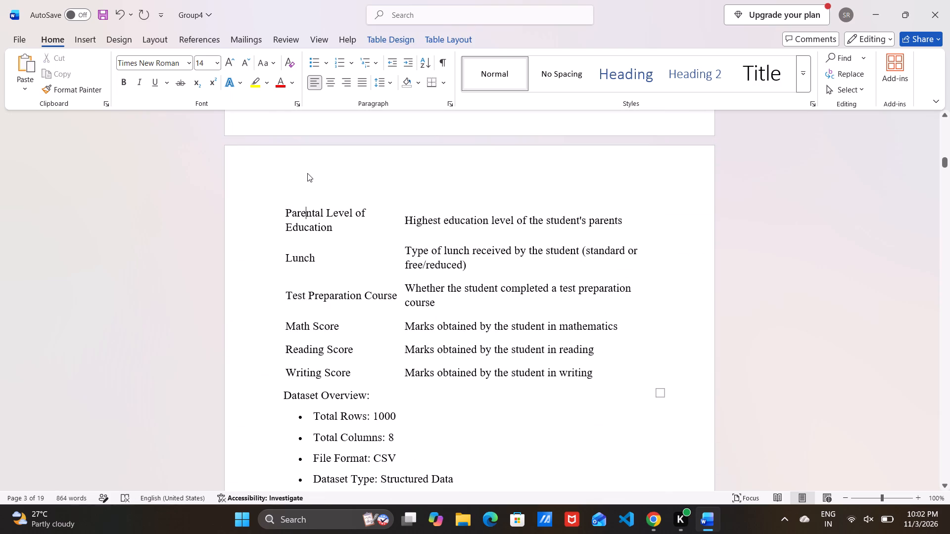
Insert a blank line above the Dataset Description heading to separate it from the introduction.
scroll(307, 173, "up", 4)
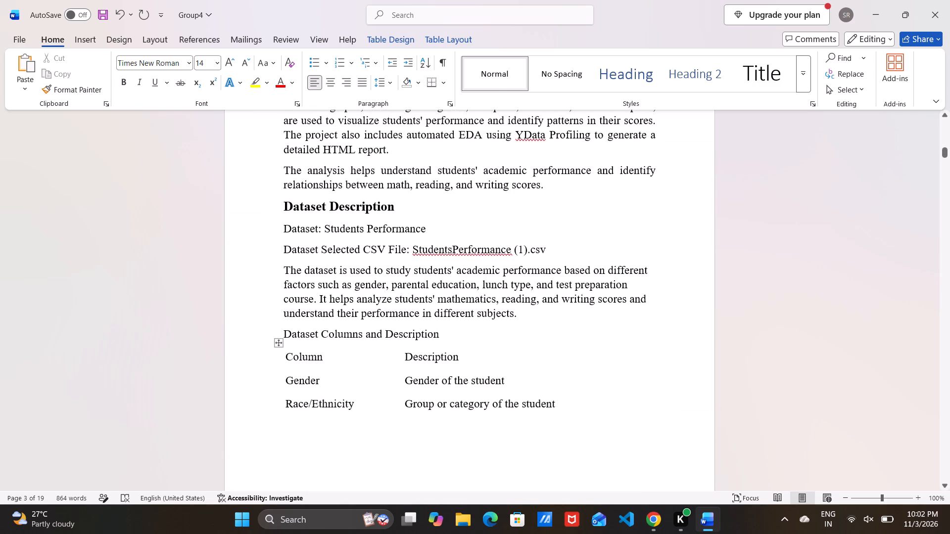
scroll(307, 173, "up", 4)
scroll(307, 173, "down", 1)
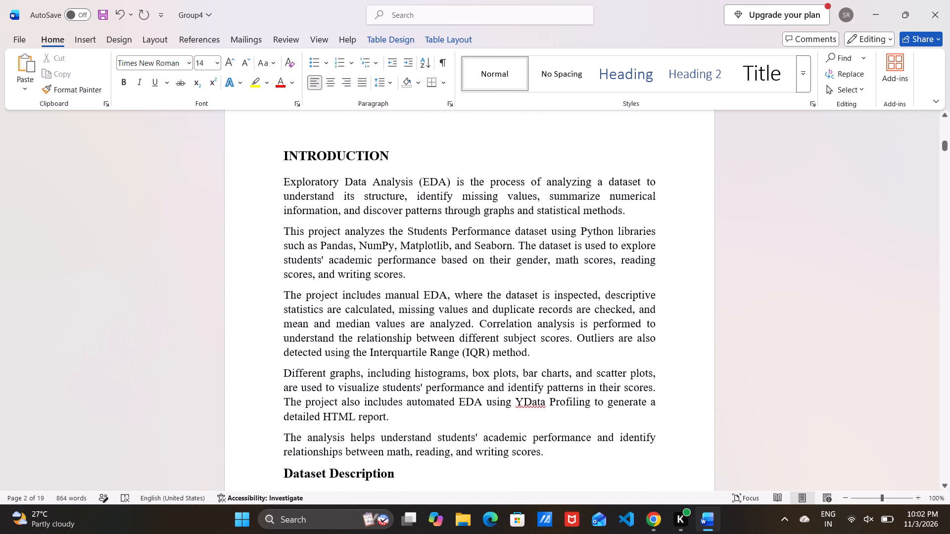
scroll(307, 173, "down", 1)
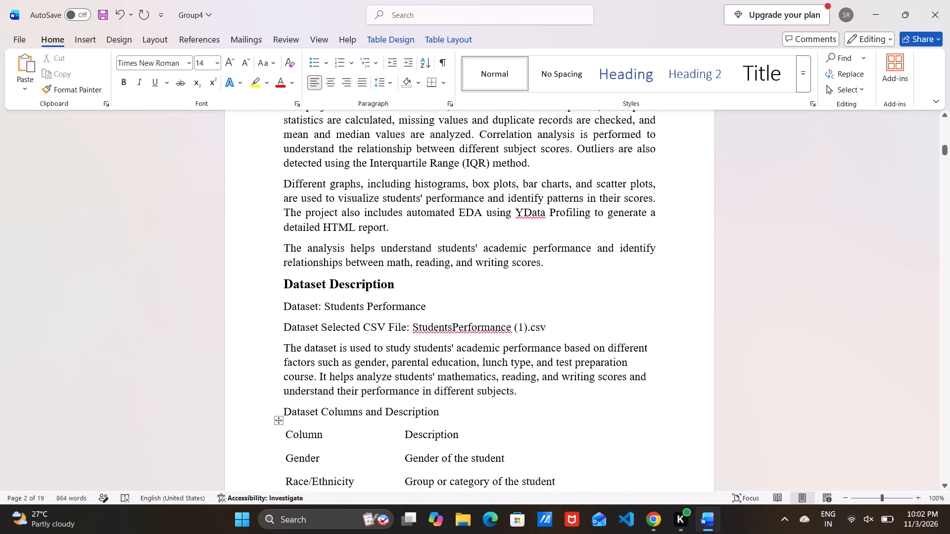
left_click(285, 282)
key("Return")
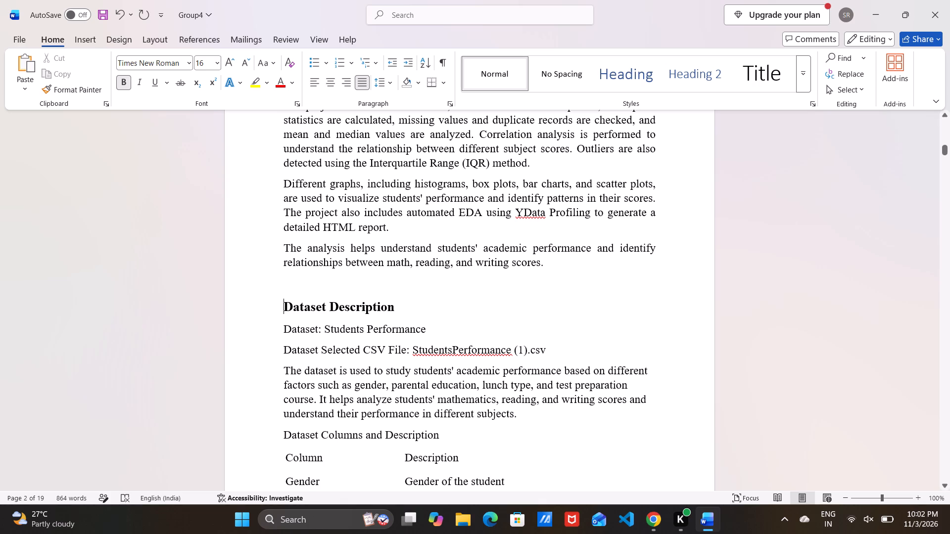
Remove the " (1)" from the selected CSV file name so it reads StudentsPerformance.csv.
left_click(528, 352)
key("BackSpace")
key("BackSpace")
key("BackSpace")
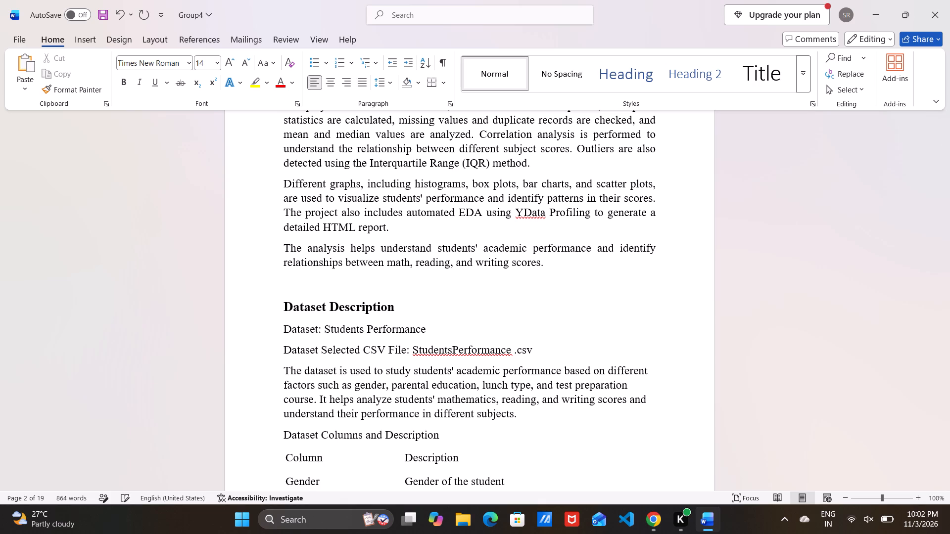
key("BackSpace")
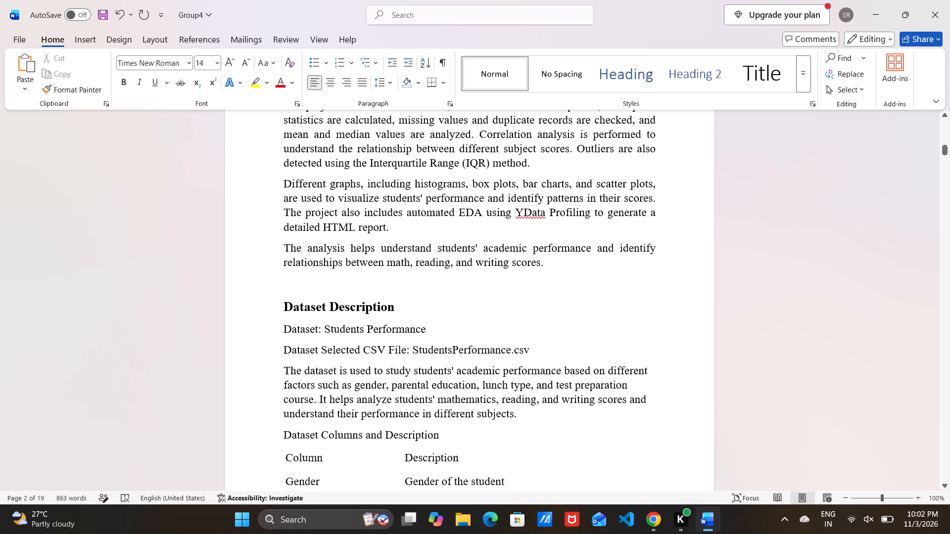
Add five blank lines after the dataset summary paragraph to move Dataset Columns and Description onto the following page.
scroll(392, 423, "down", 2)
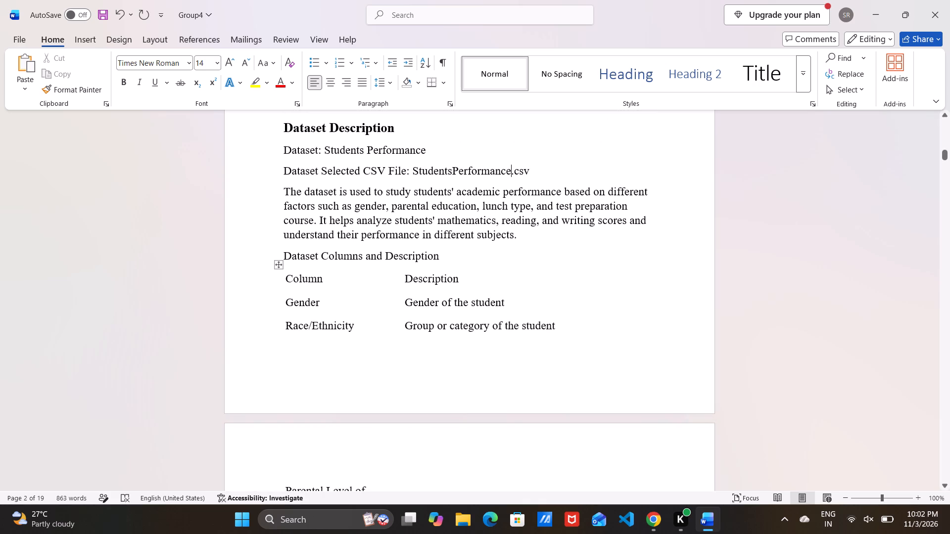
left_click(522, 238)
key("Return")
key("Return")
key("Return")
key("Return")
key("Return")
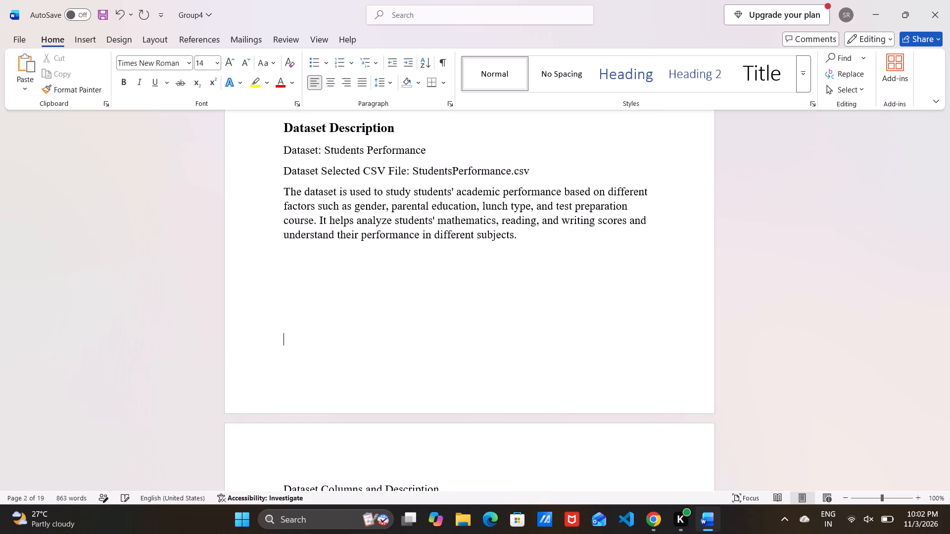
Insert a blank line between the column description table and the Dataset Overview line.
scroll(522, 238, "down", 4)
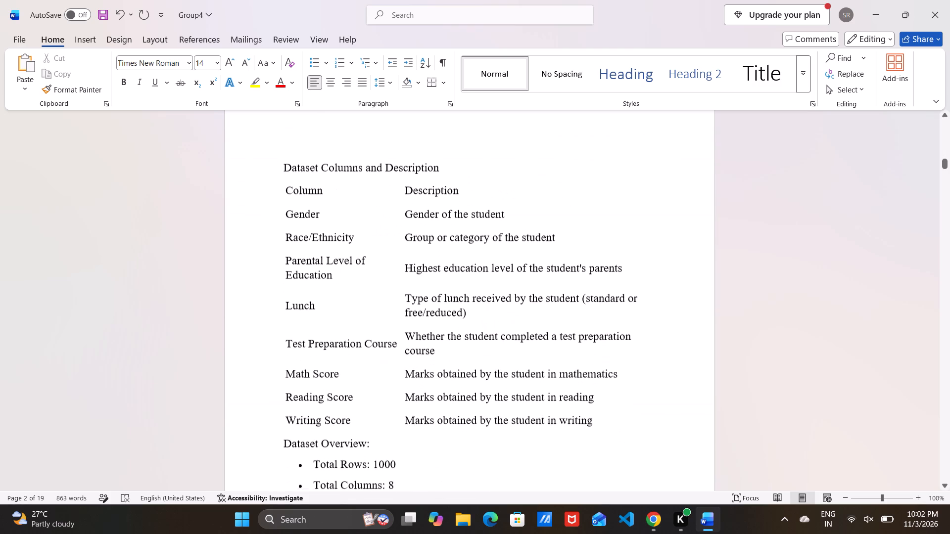
scroll(522, 238, "down", 1)
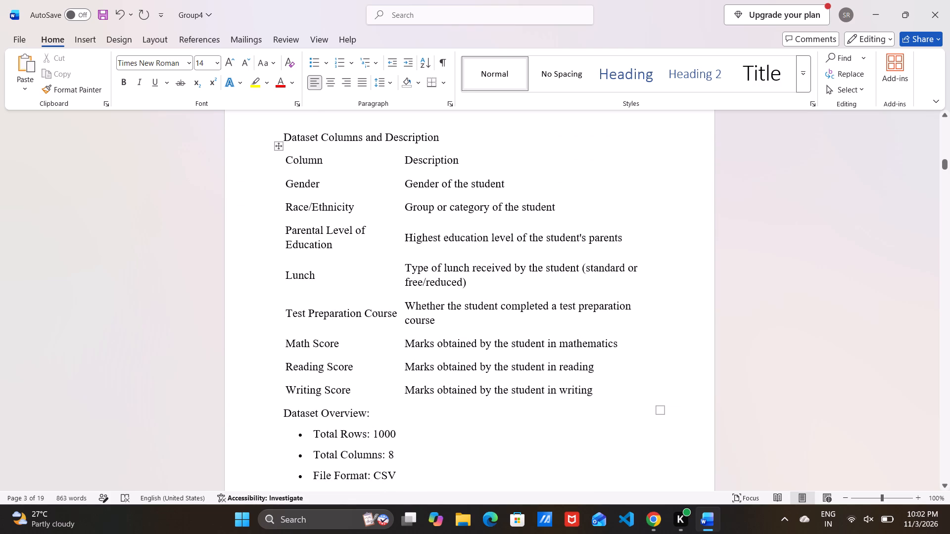
left_click(282, 413)
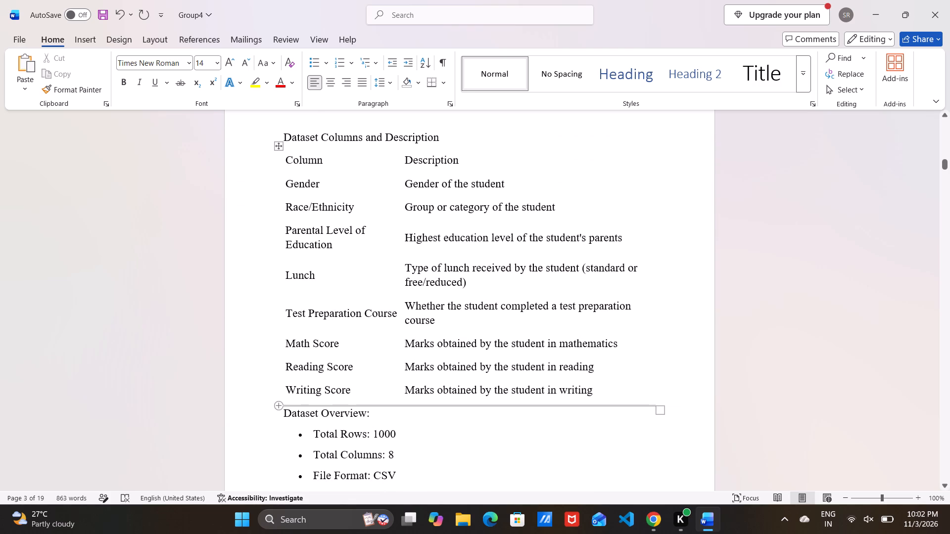
key("Return")
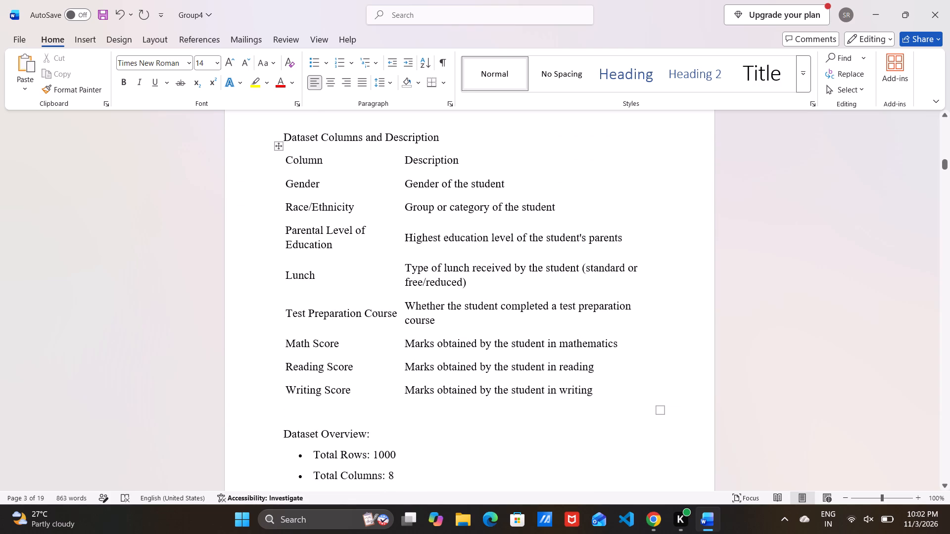
Enclose the Dataset Columns and Description line and its column table in a bordered table using Insert Table.
left_click_drag(283, 134, 533, 378)
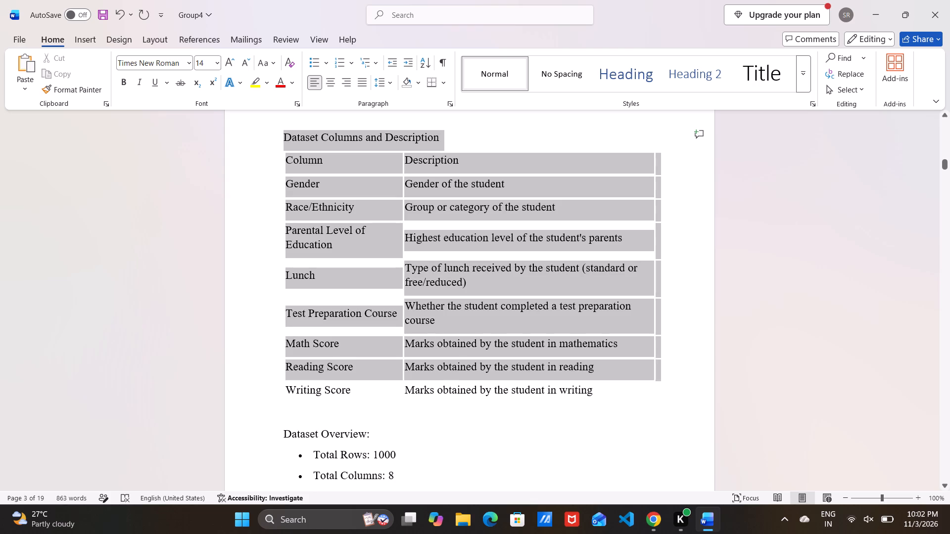
left_click_drag(533, 378, 572, 400)
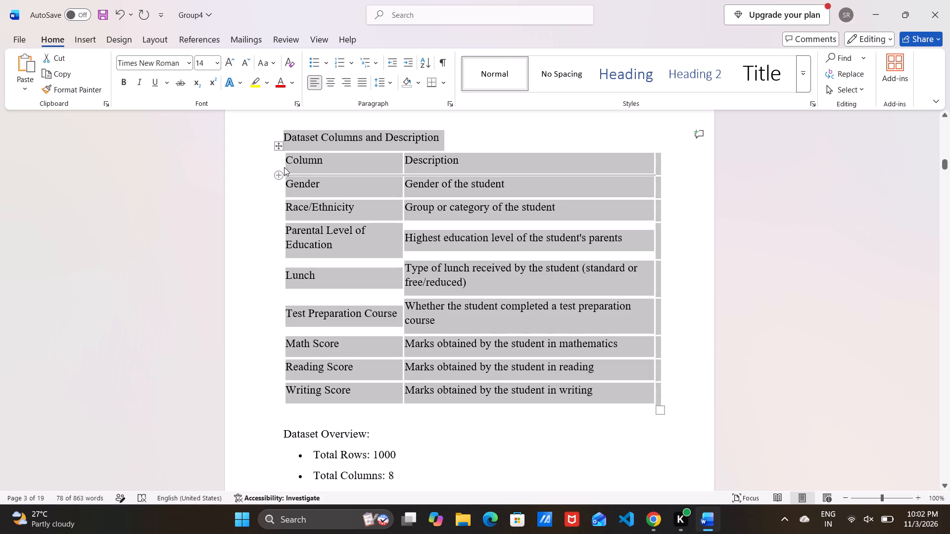
right_click(375, 243)
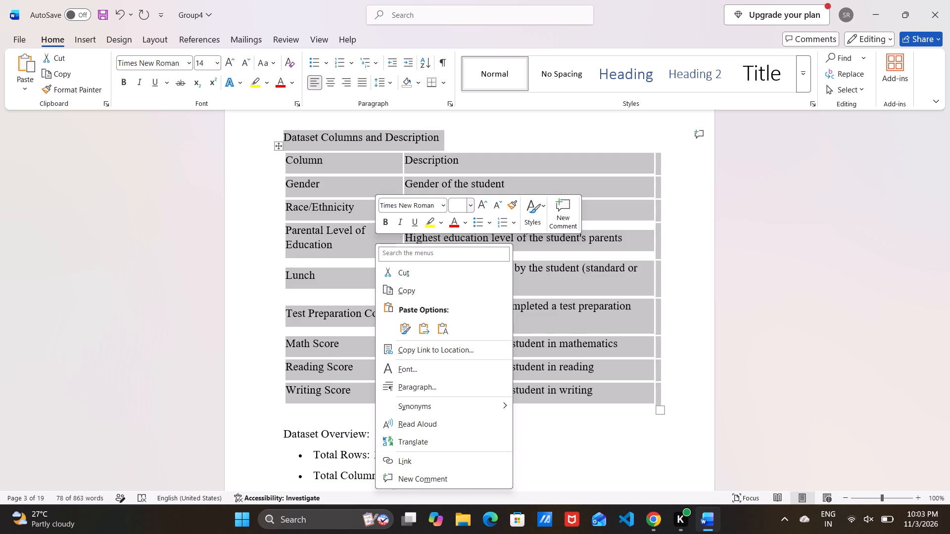
left_click(758, 339)
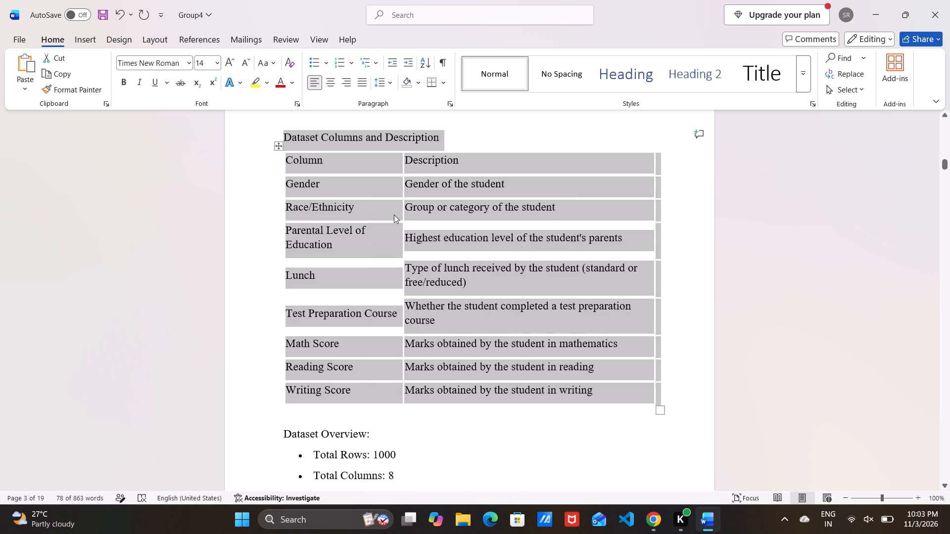
left_click(92, 43)
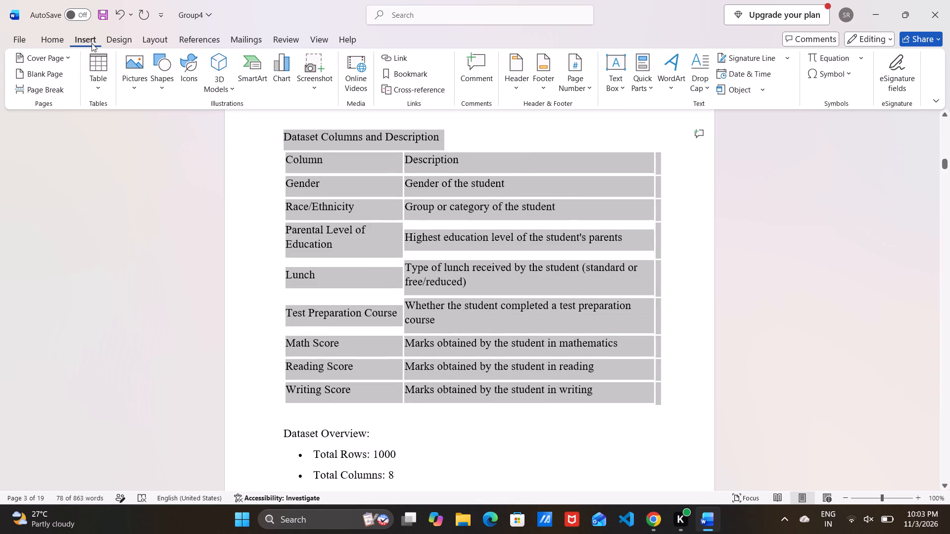
left_click(103, 72)
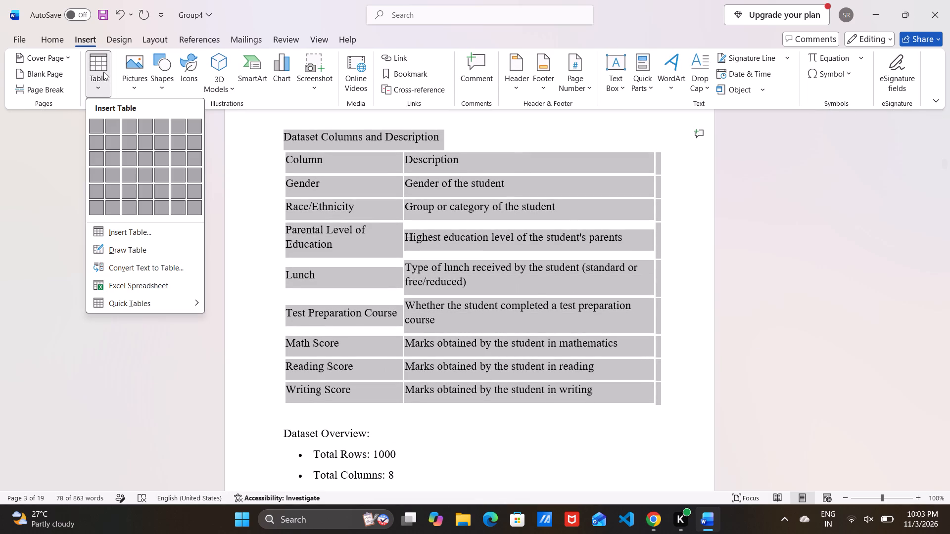
left_click(89, 119)
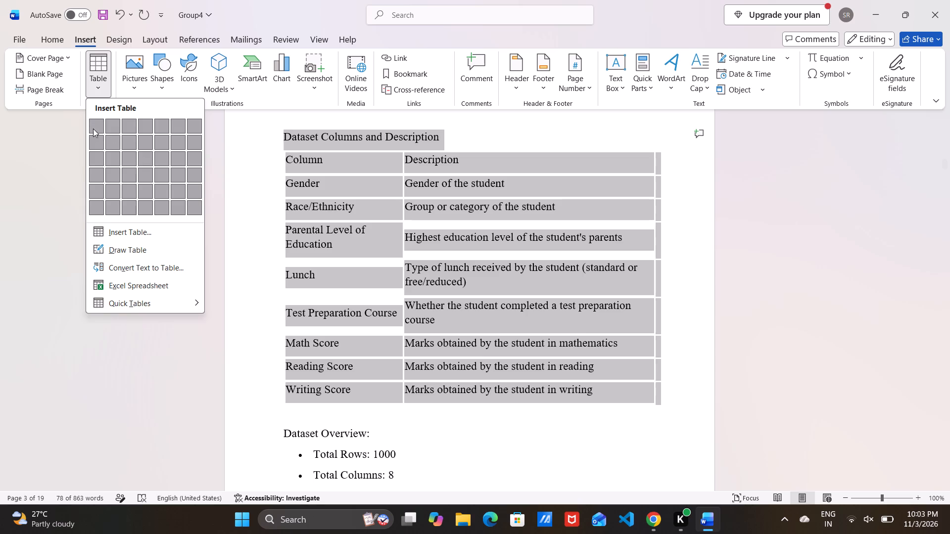
left_click(90, 121)
left_click_drag(87, 117, 95, 123)
left_click_drag(95, 123, 123, 227)
left_click(123, 227)
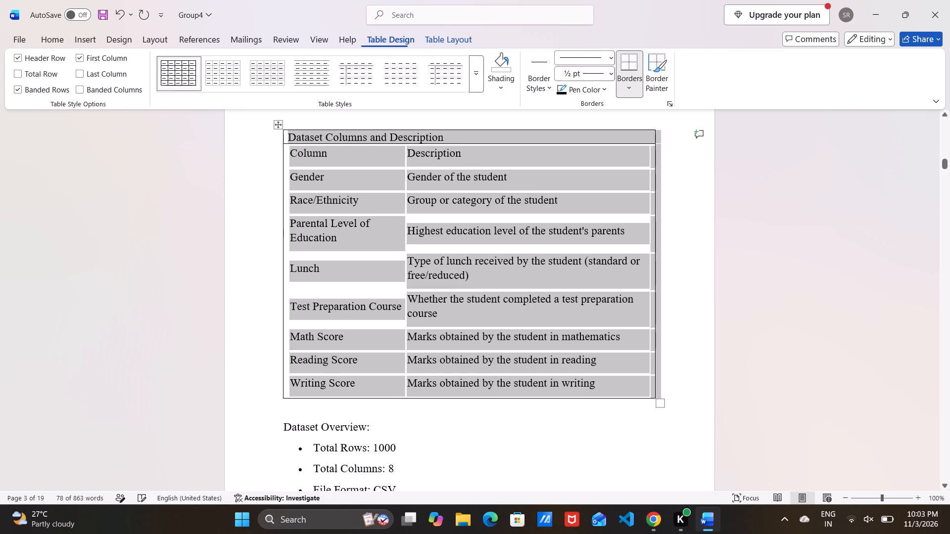
left_click(621, 415)
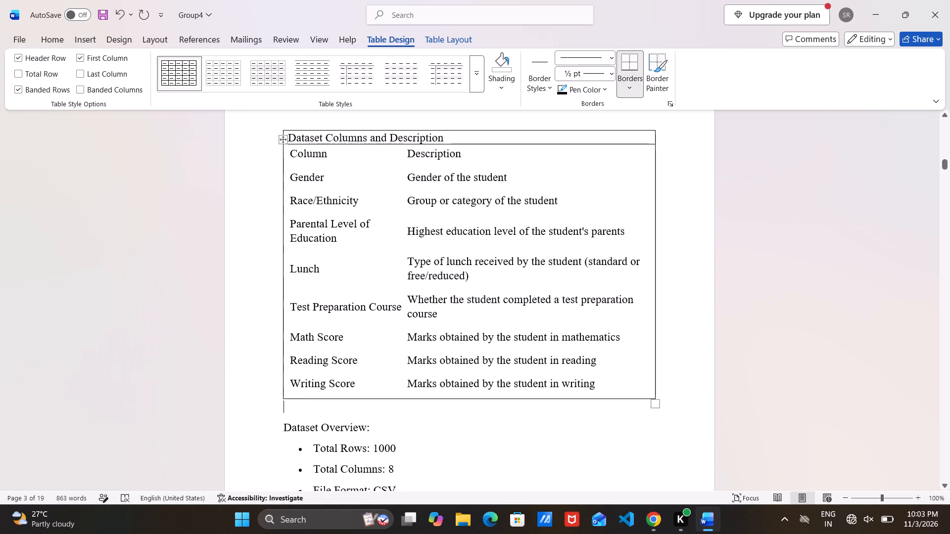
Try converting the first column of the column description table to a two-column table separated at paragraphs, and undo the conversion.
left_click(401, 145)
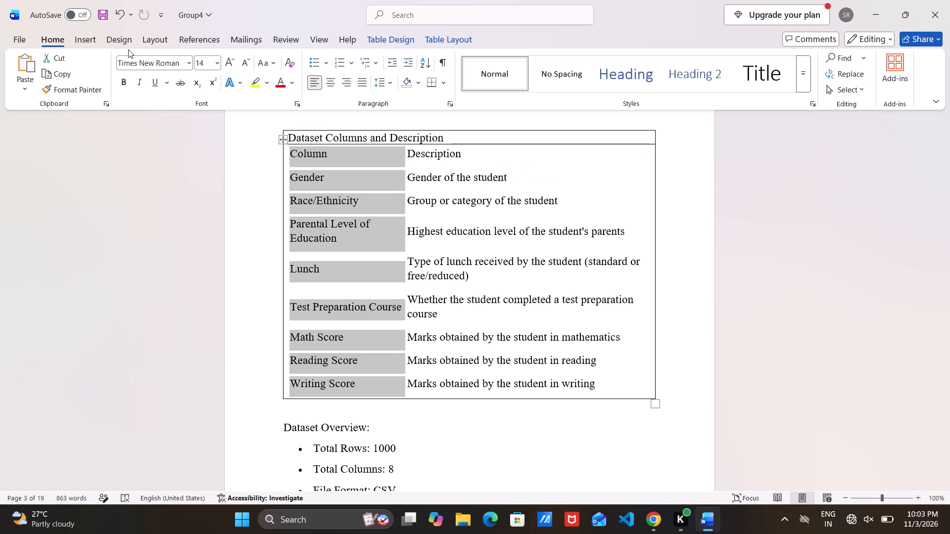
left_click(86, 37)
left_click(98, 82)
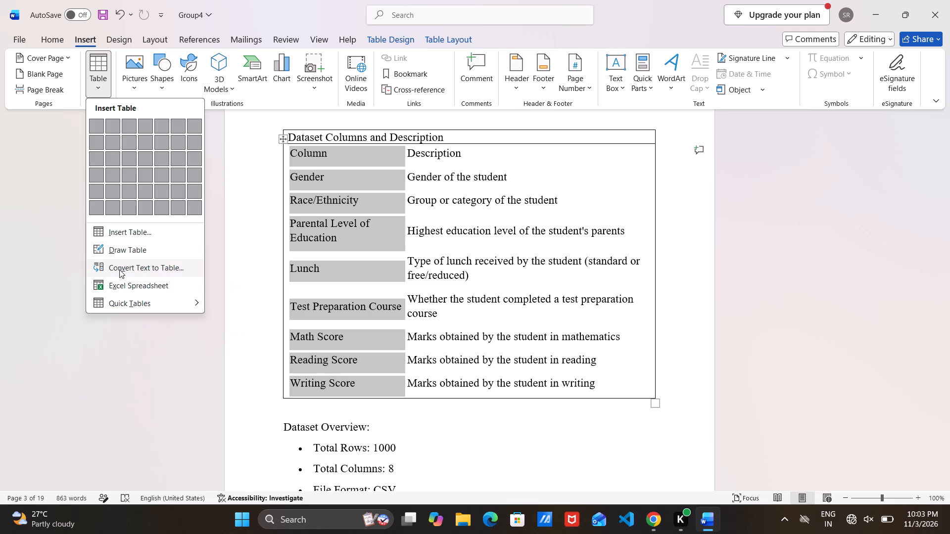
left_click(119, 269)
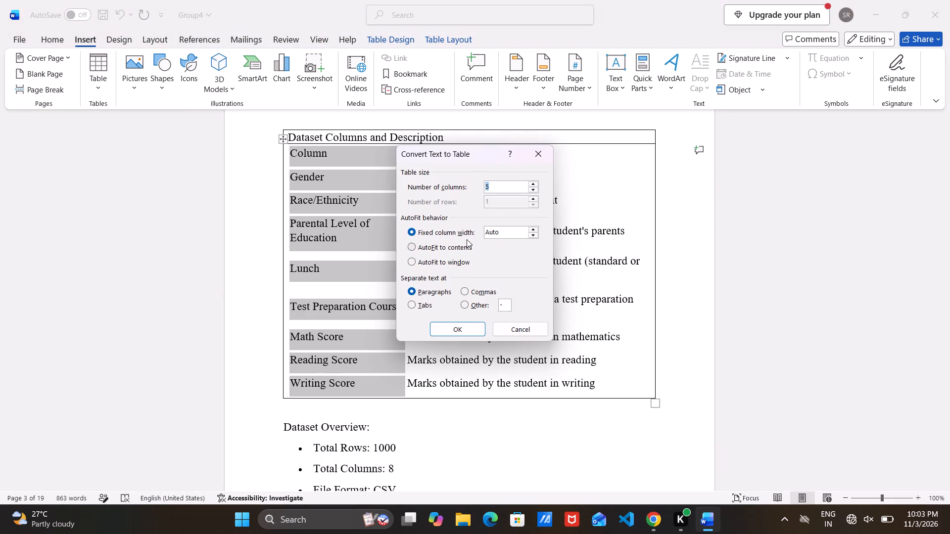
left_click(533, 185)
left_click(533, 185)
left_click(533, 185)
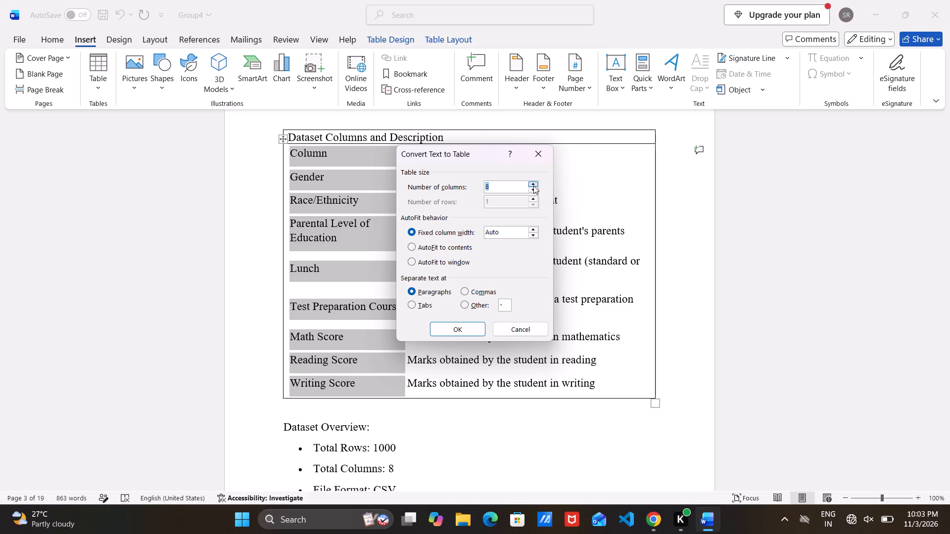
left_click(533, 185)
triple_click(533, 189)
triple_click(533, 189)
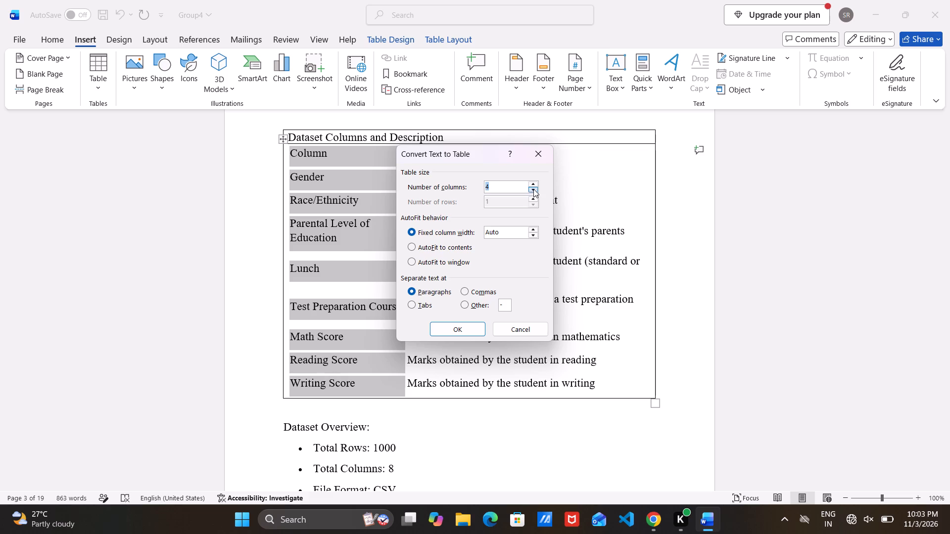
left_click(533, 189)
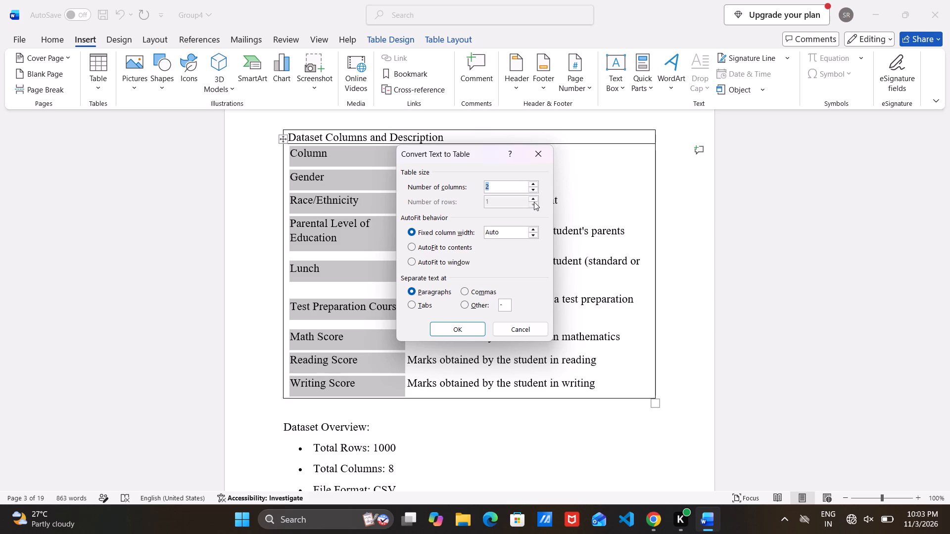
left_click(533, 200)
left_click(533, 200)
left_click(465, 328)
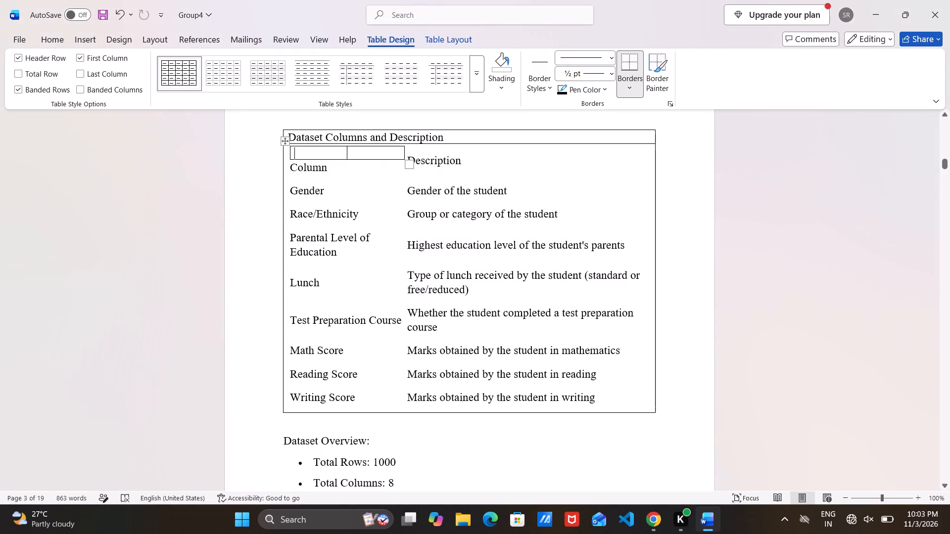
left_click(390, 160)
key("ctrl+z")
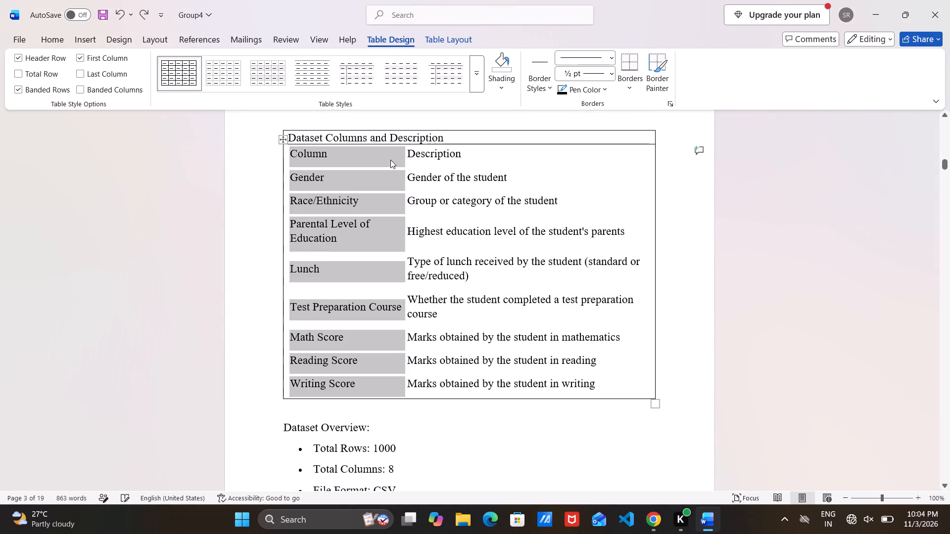
Compare several table styles on the inner column description table and apply the plain grid style with black borders around every cell.
left_click(390, 160)
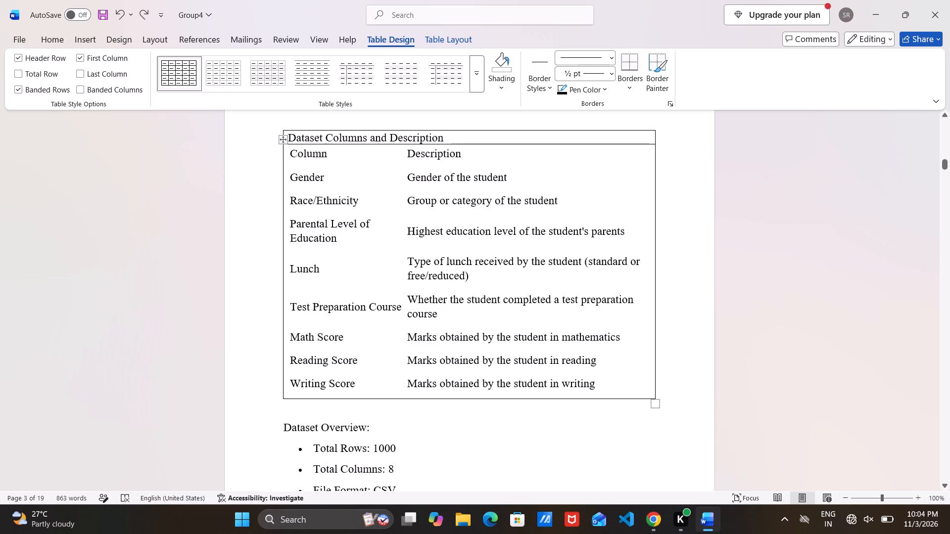
left_click(217, 69)
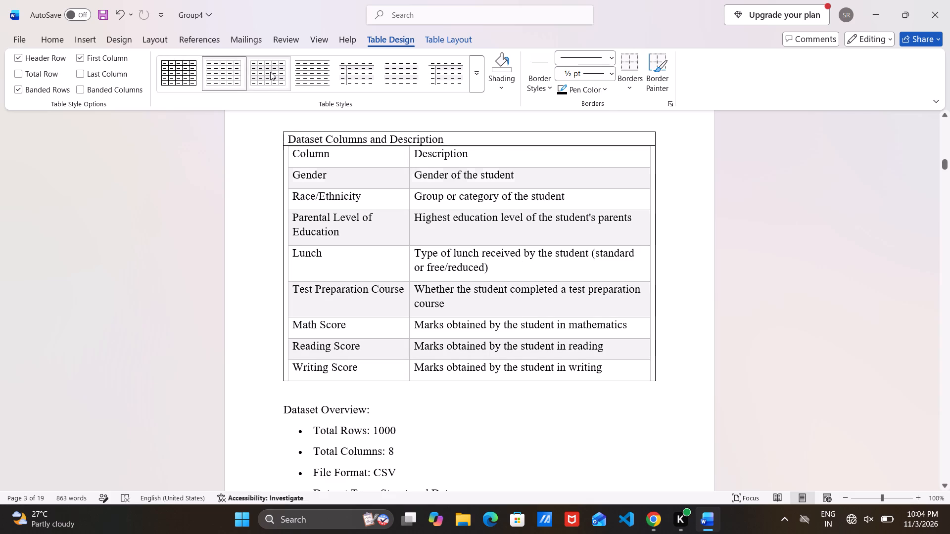
left_click(270, 72)
left_click(327, 73)
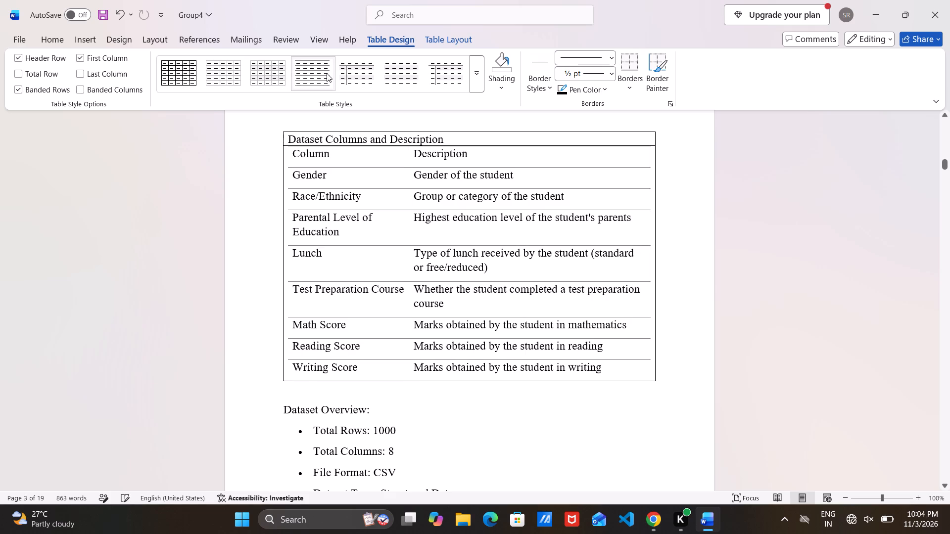
left_click(359, 74)
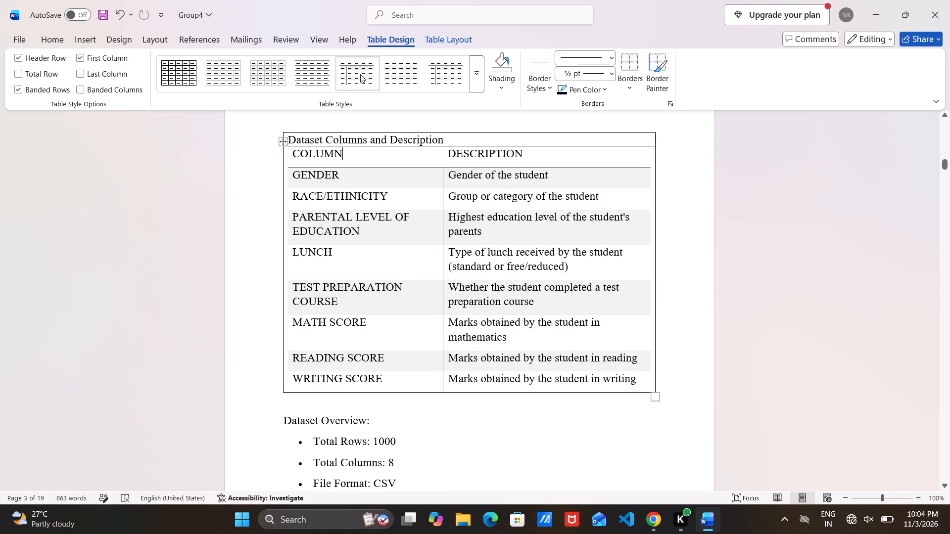
left_click(381, 77)
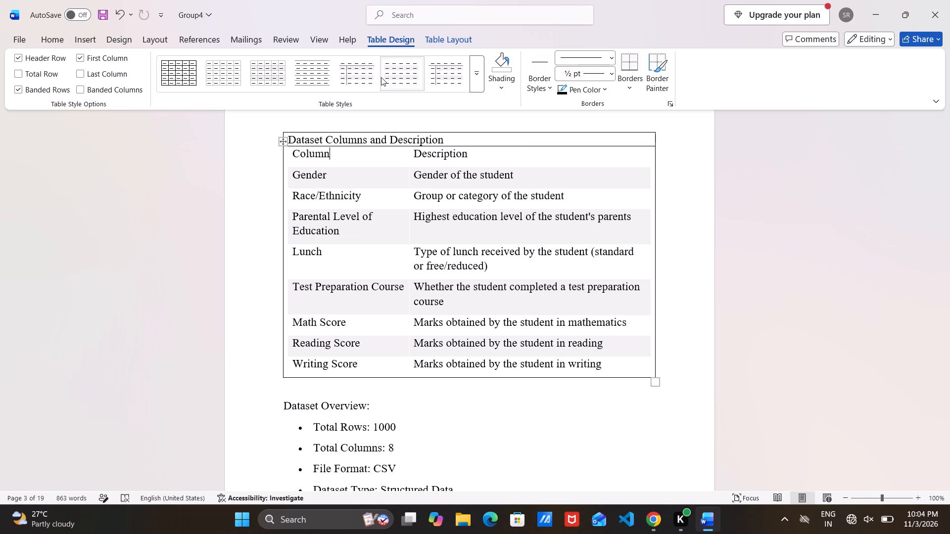
left_click(172, 83)
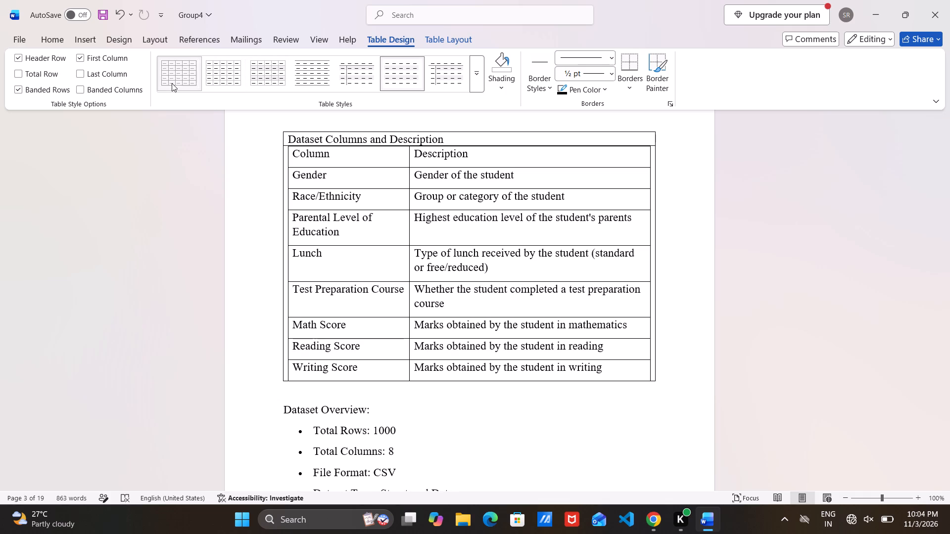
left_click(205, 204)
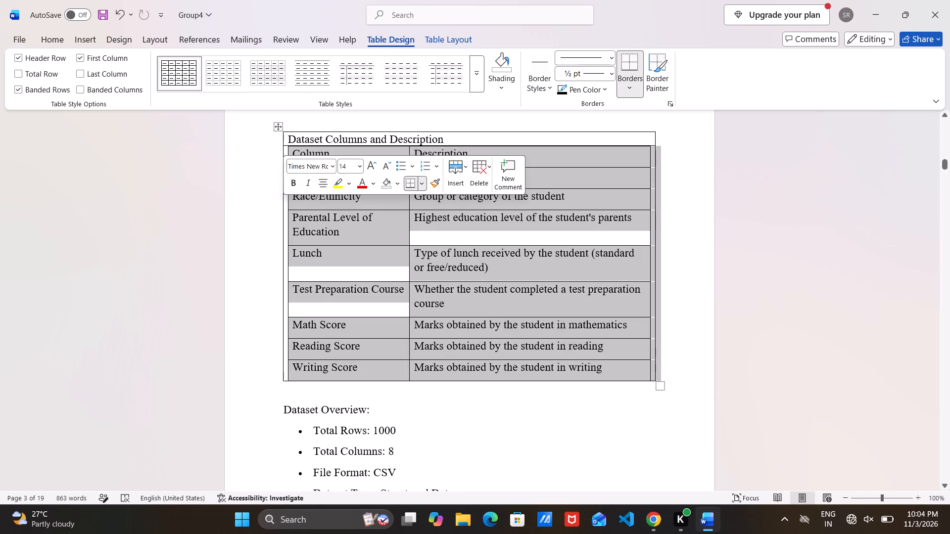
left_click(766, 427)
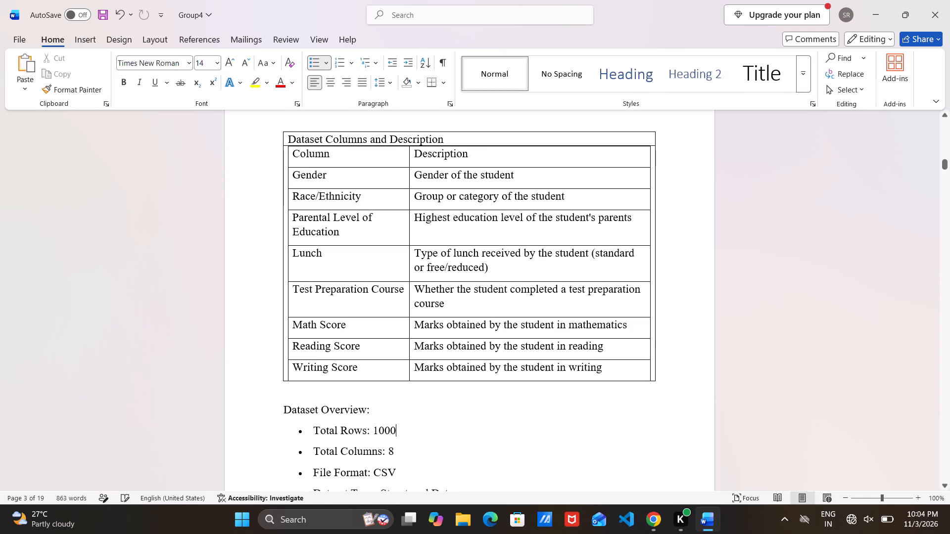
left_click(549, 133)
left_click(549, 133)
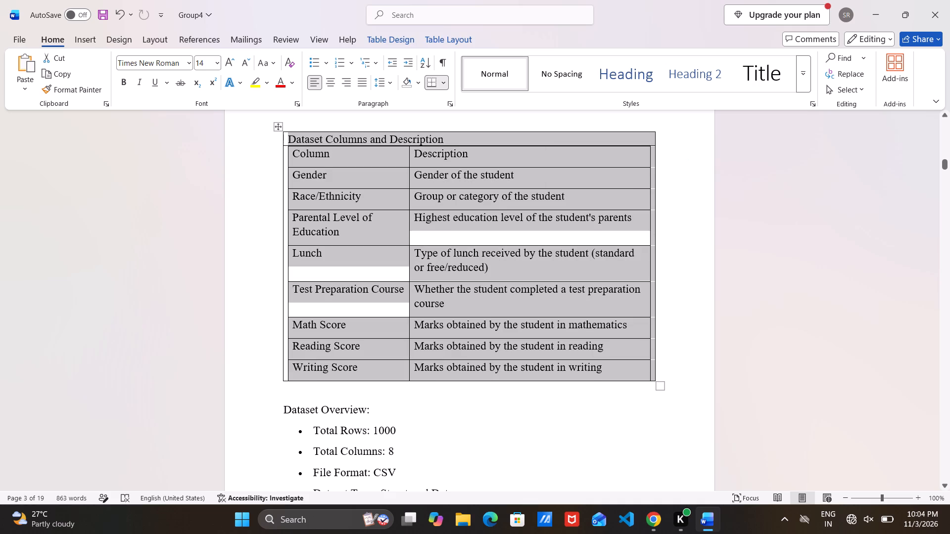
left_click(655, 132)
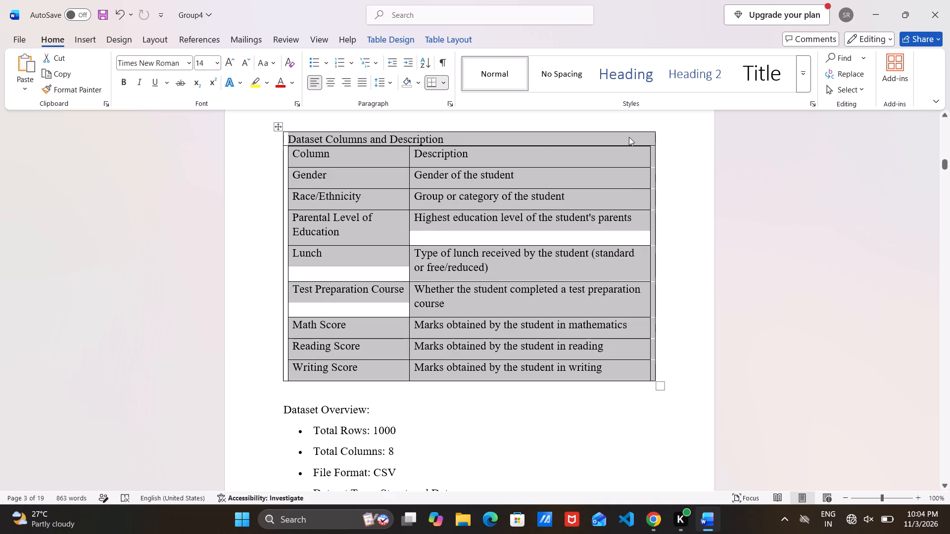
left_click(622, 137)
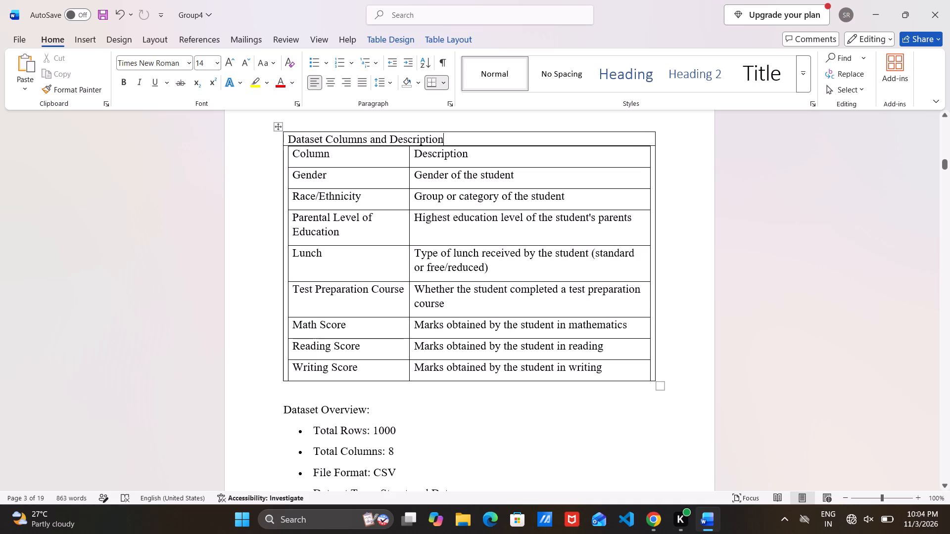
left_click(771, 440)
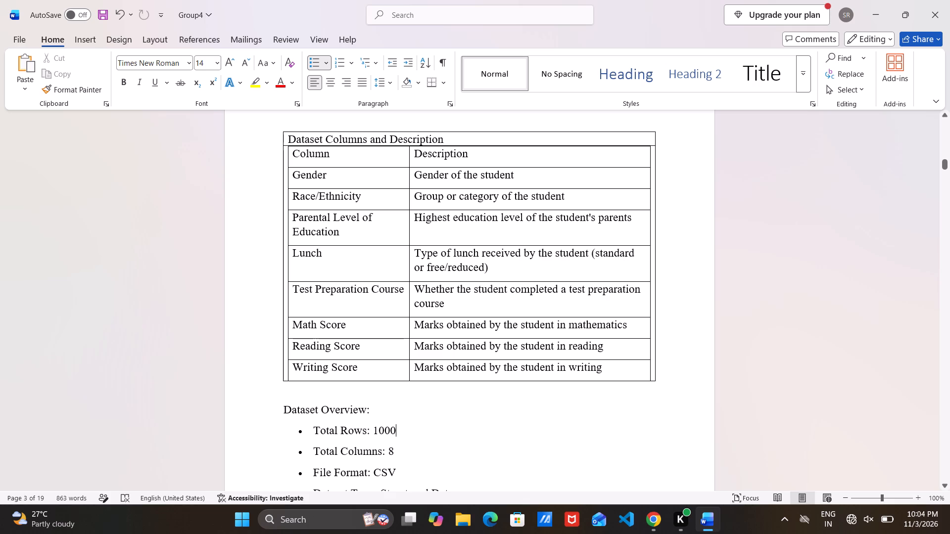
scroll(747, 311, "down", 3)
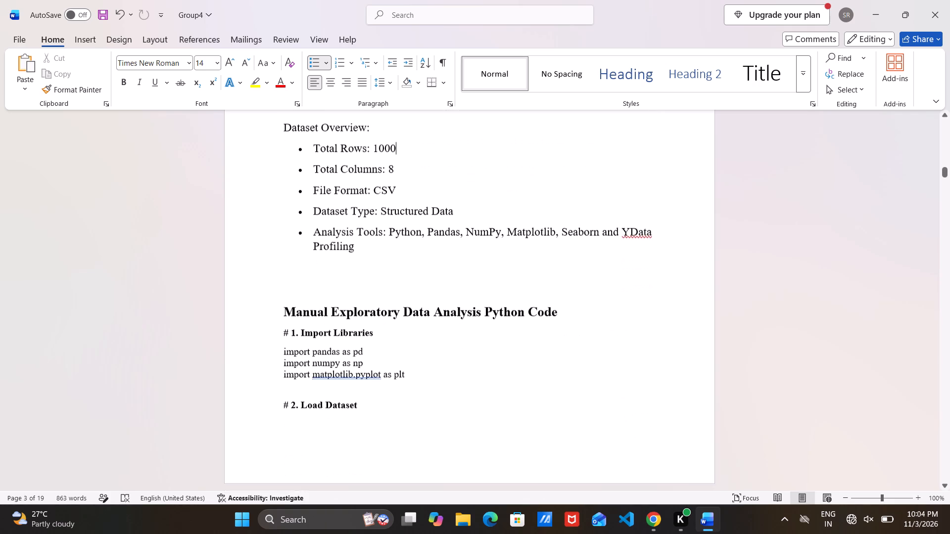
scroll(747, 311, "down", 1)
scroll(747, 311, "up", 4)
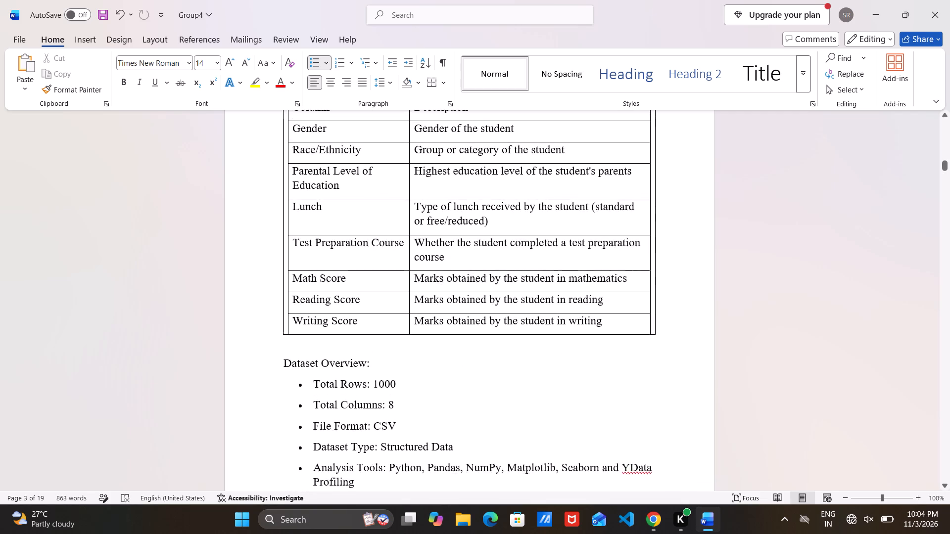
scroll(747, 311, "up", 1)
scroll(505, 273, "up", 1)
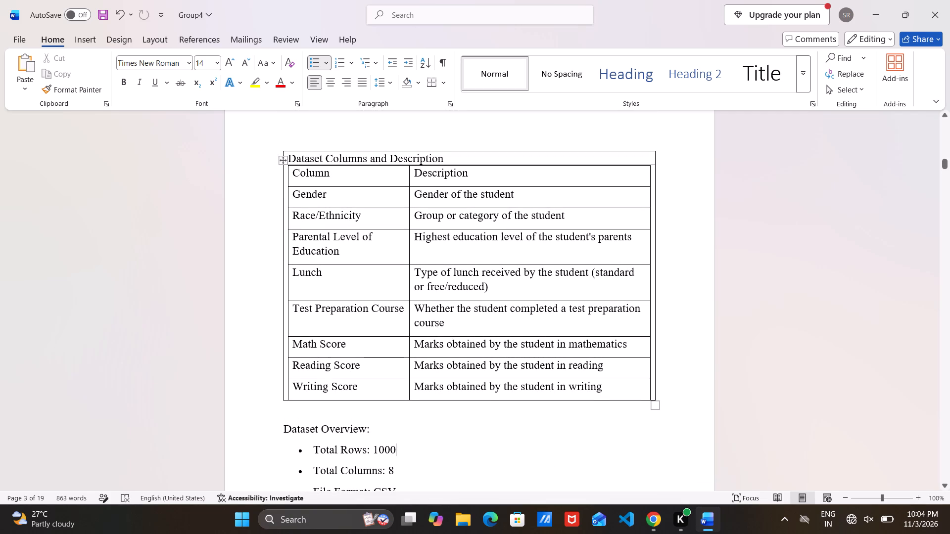
Copy the text from the Manual Exploratory Data Analysis Python Code heading through the DATASET LOADED SUCCESSFULLY line under Manual EDA Output.
scroll(352, 398, "down", 4)
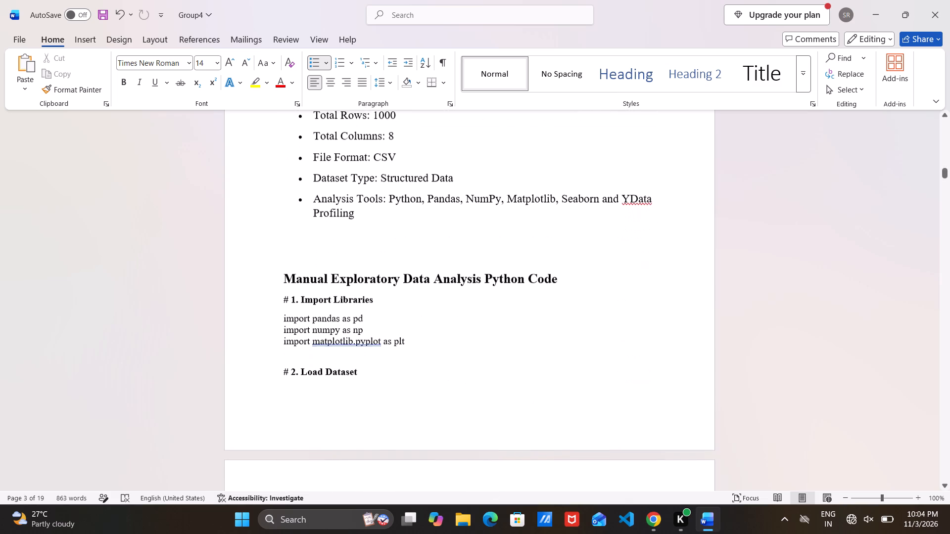
scroll(352, 398, "down", 1)
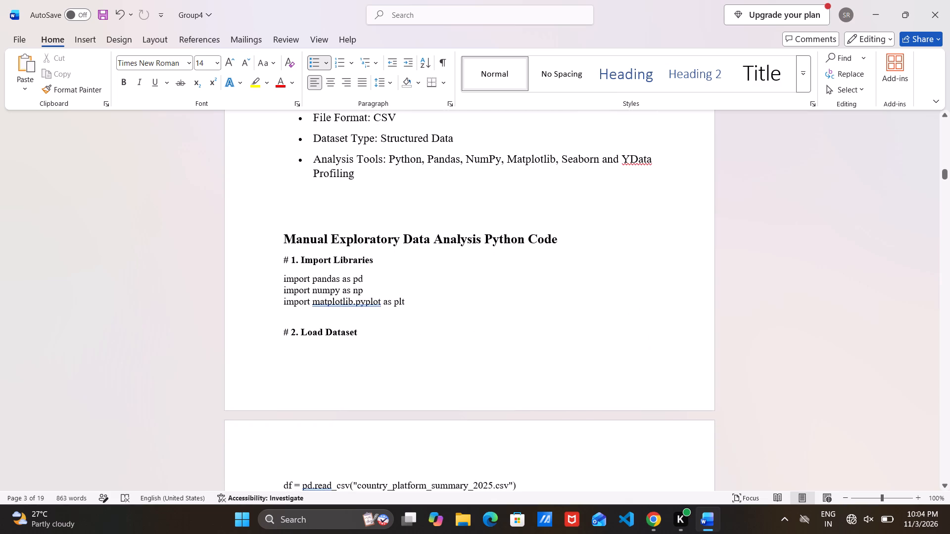
left_click_drag(283, 237, 448, 499)
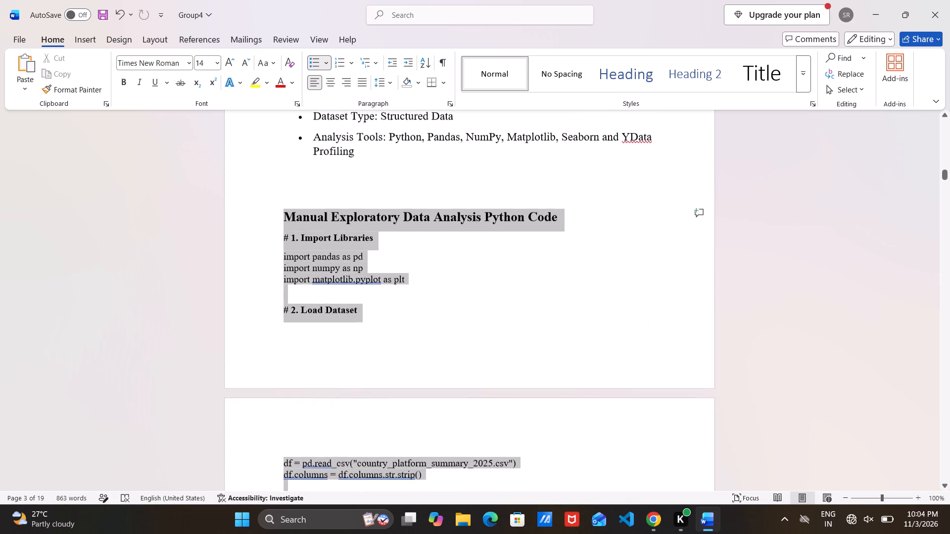
left_click_drag(448, 499, 446, 495)
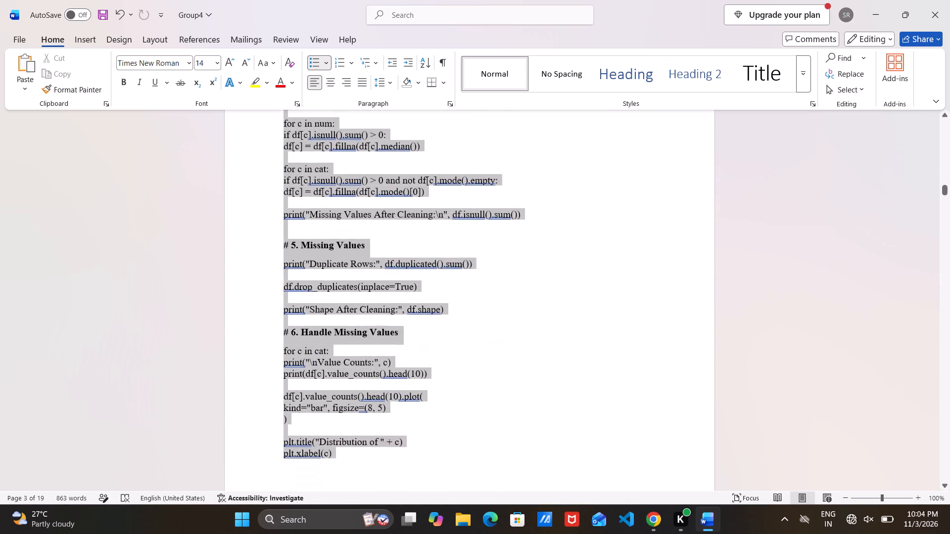
left_click_drag(446, 495, 445, 495)
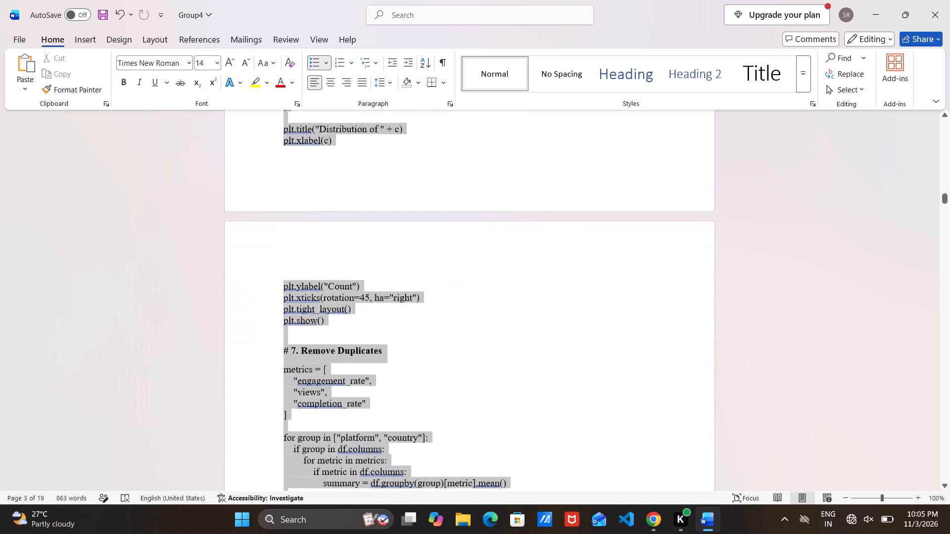
left_click_drag(445, 495, 445, 494)
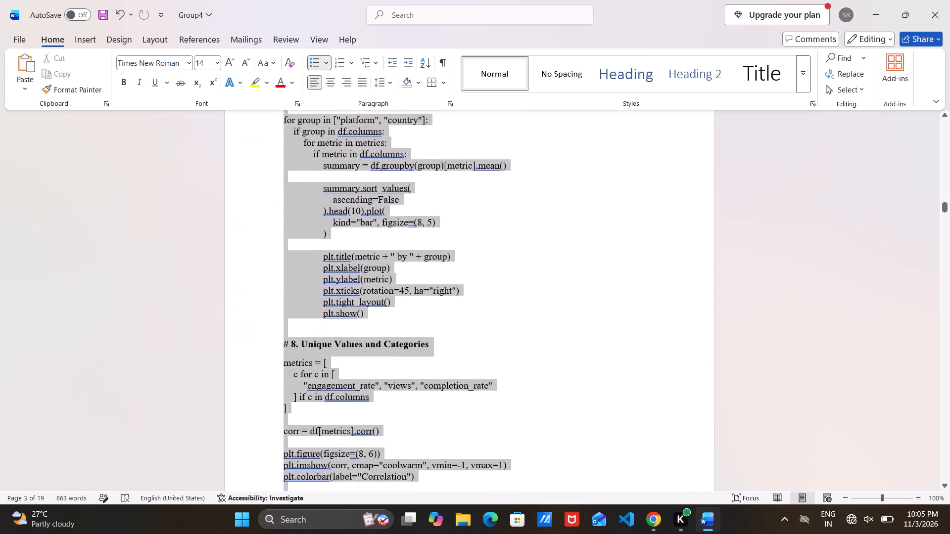
left_click_drag(445, 494, 445, 494)
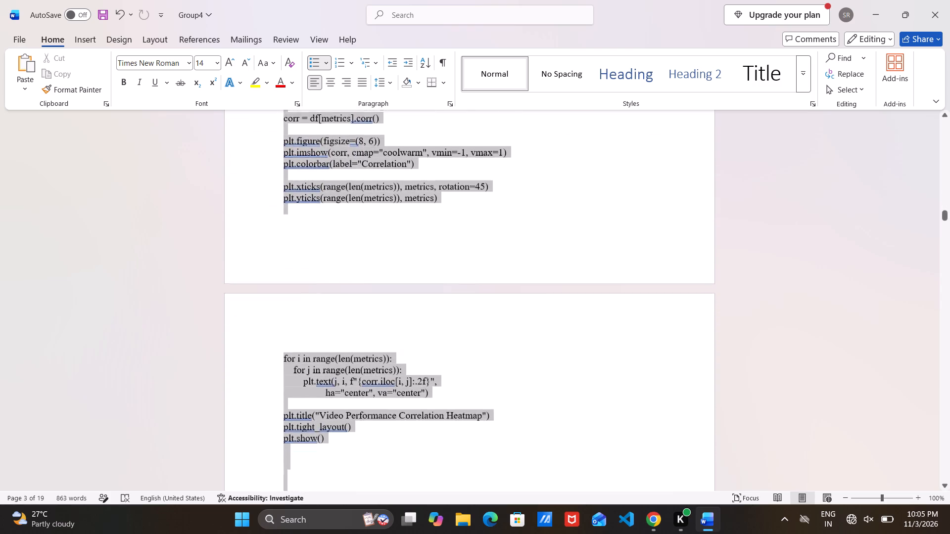
left_click_drag(445, 494, 445, 493)
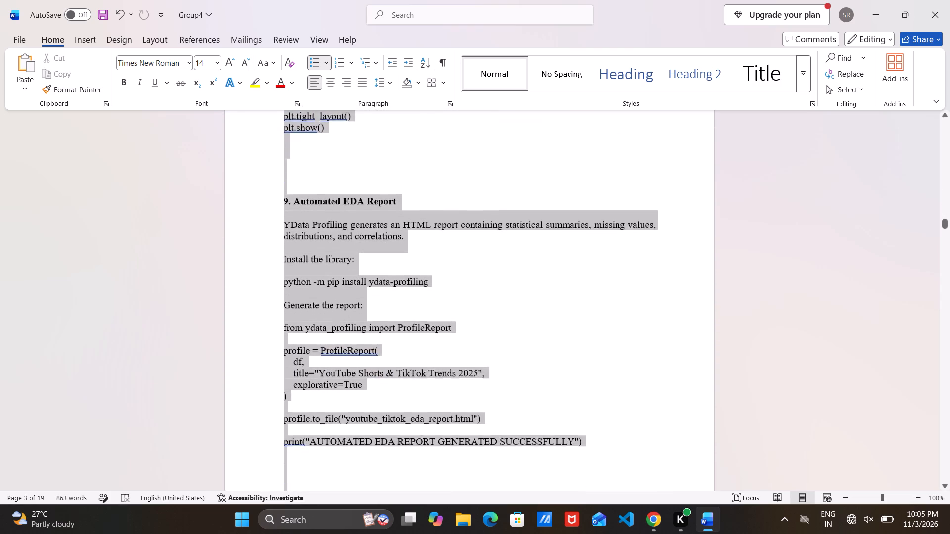
left_click_drag(445, 493, 433, 470)
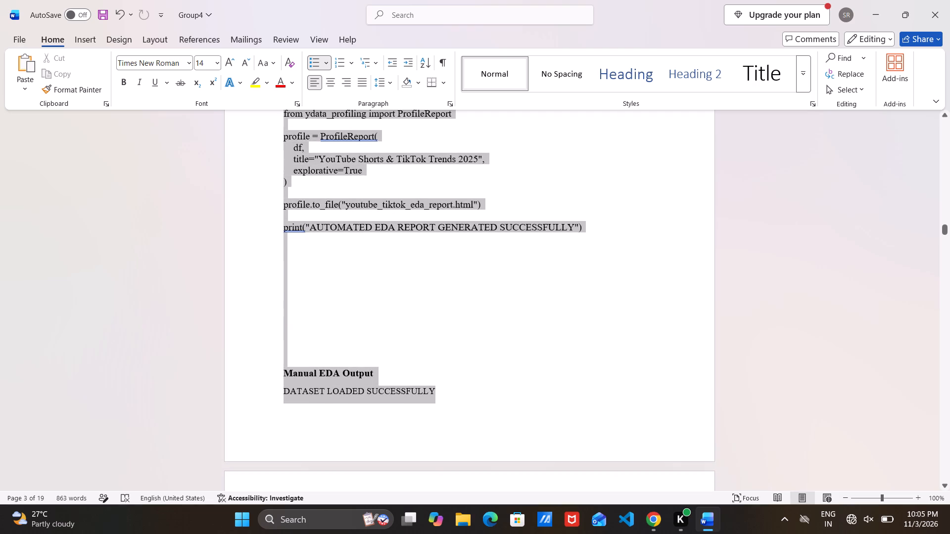
left_click_drag(433, 470, 455, 421)
key("ctrl+c")
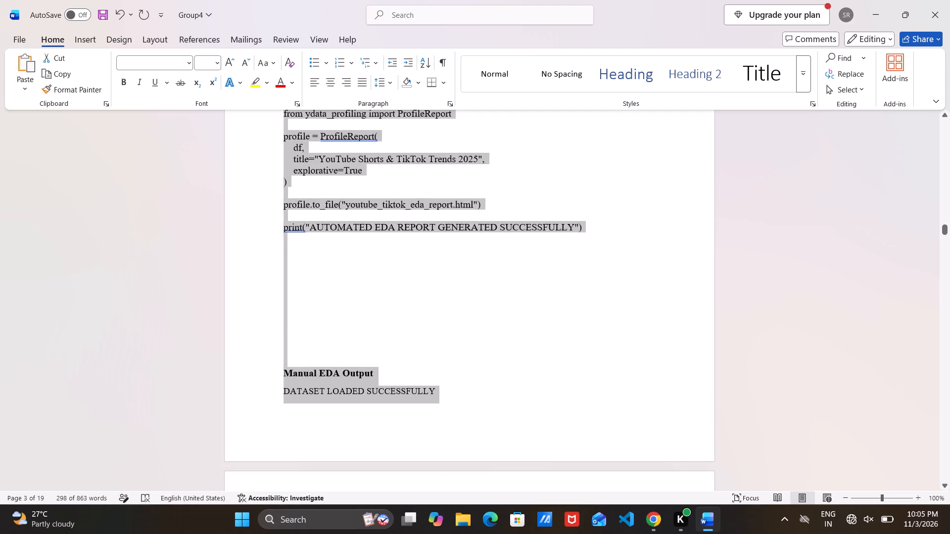
left_click(455, 421)
scroll(455, 421, "down", 3)
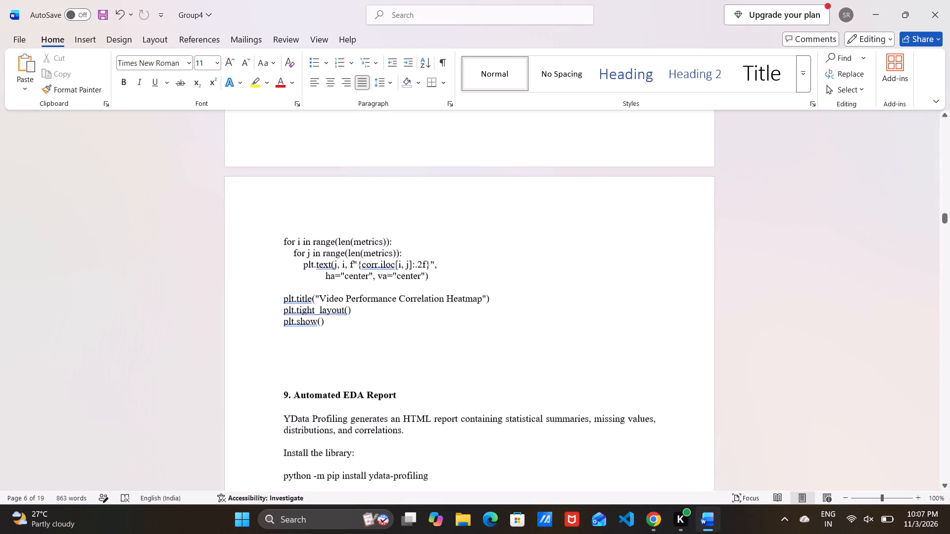
scroll(403, 274, "up", 6)
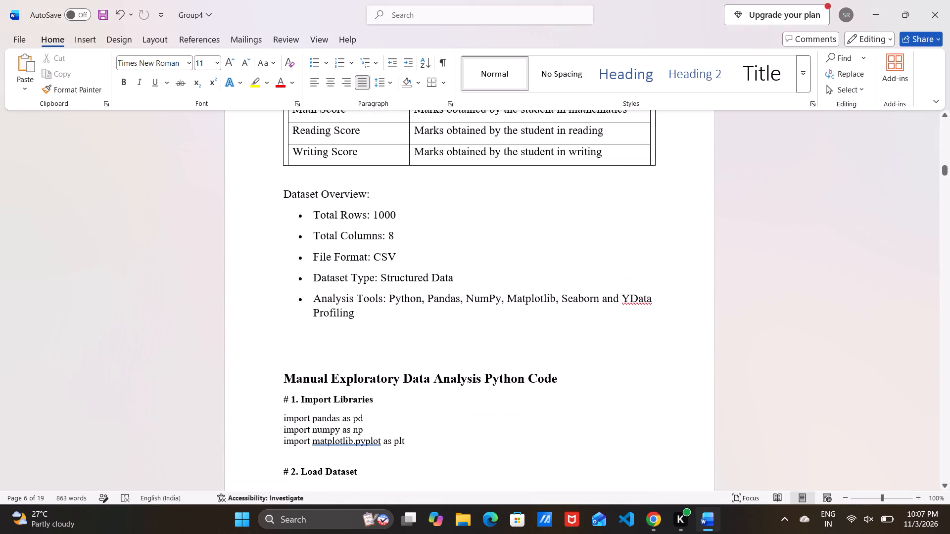
left_click_drag(281, 398, 332, 433)
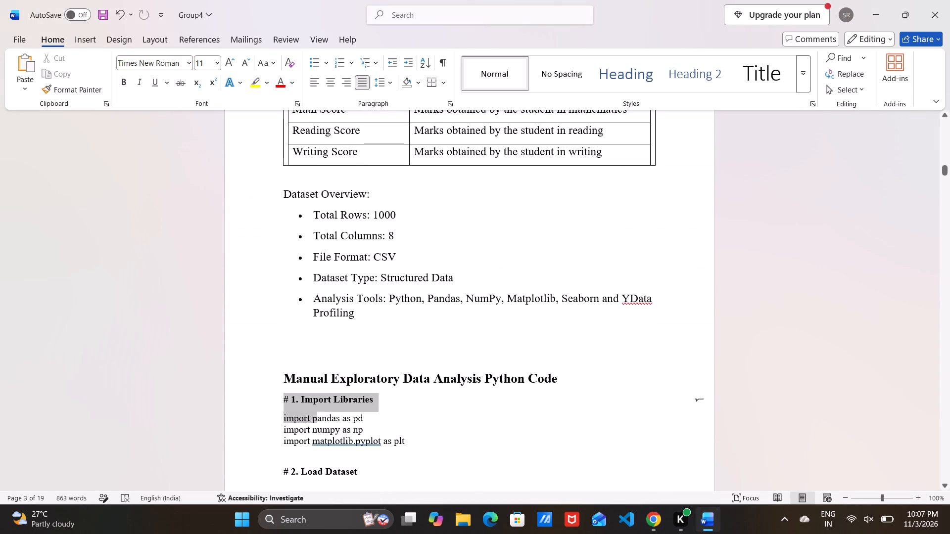
left_click_drag(332, 433, 381, 507)
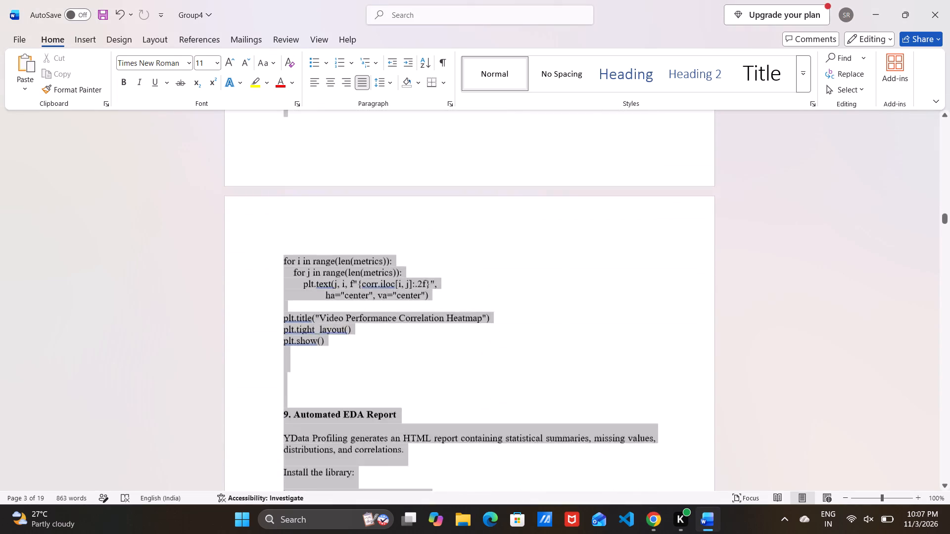
left_click_drag(381, 507, 416, 276)
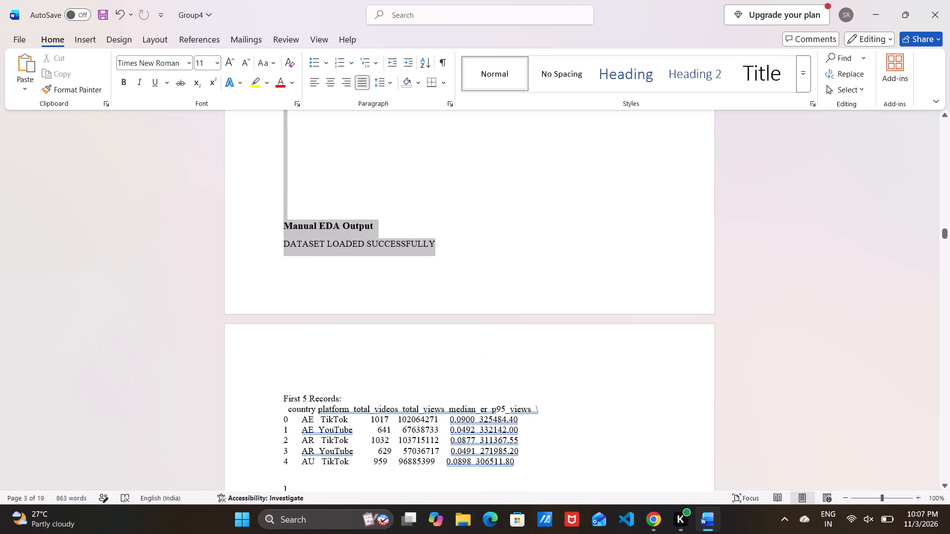
left_click_drag(416, 276, 444, 244)
left_click_drag(444, 244, 446, 250)
key("ctrl+v")
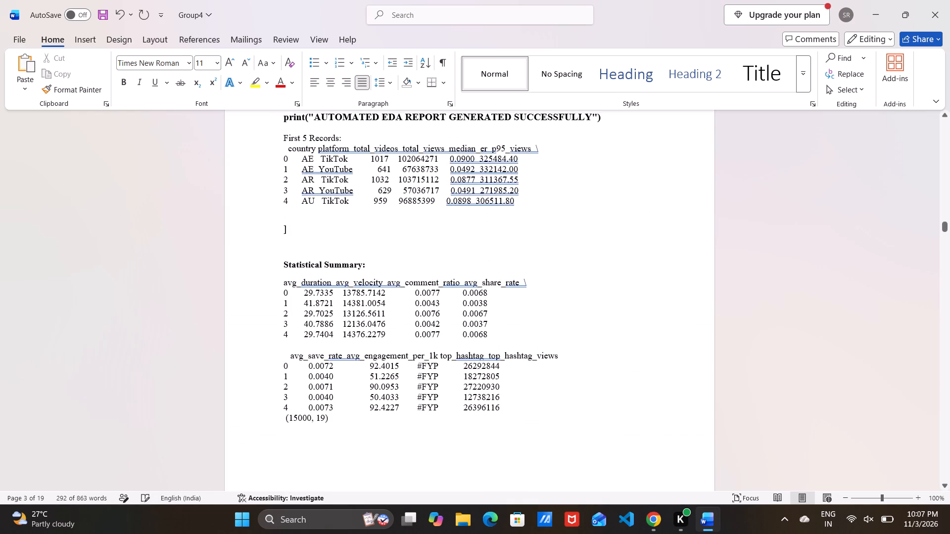
Remove the bold from all of the pasted Python code and set its font size to 14.
scroll(446, 250, "up", 10)
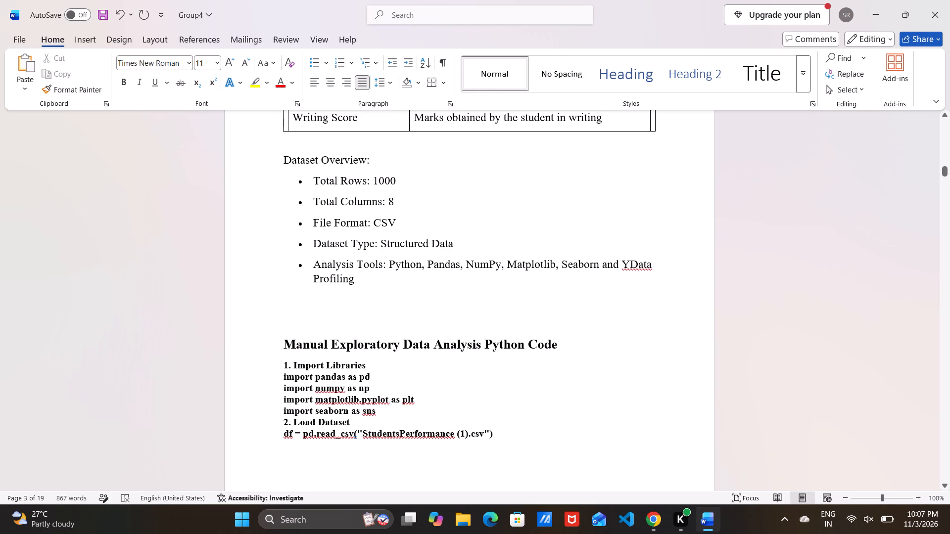
left_click_drag(284, 364, 438, 506)
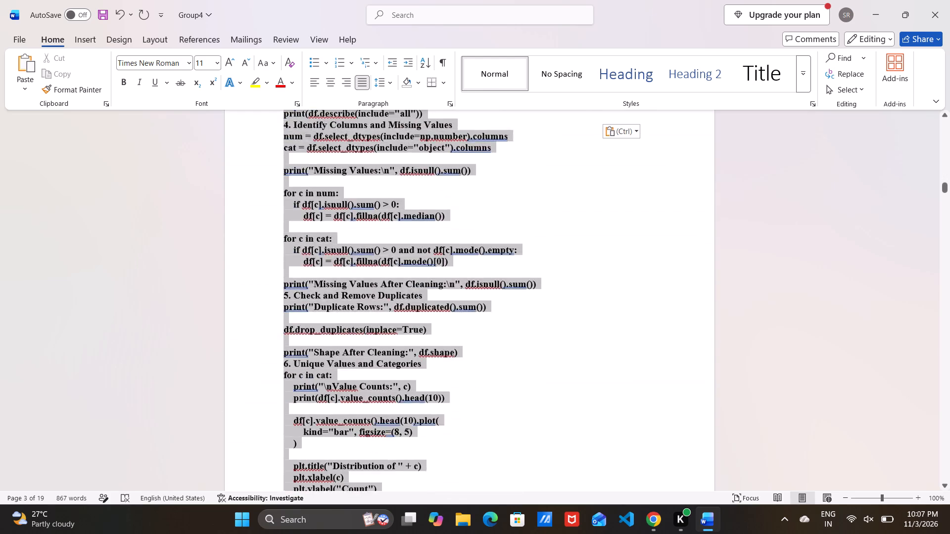
left_click_drag(438, 506, 435, 498)
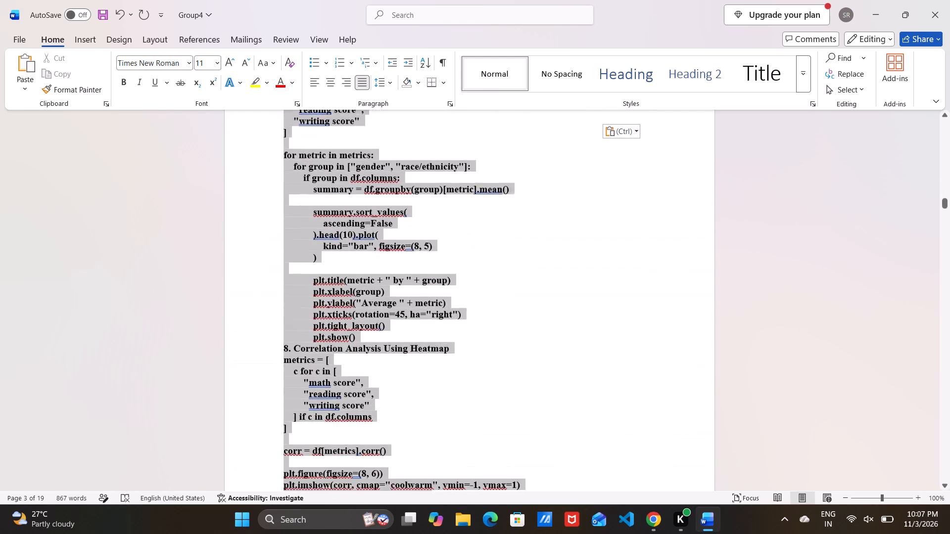
left_click_drag(435, 498, 440, 488)
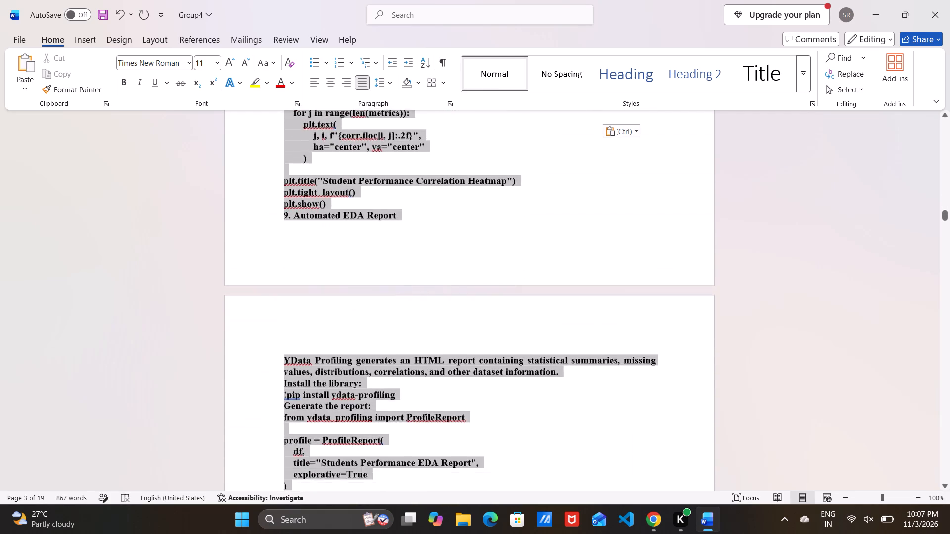
left_click_drag(440, 488, 410, 323)
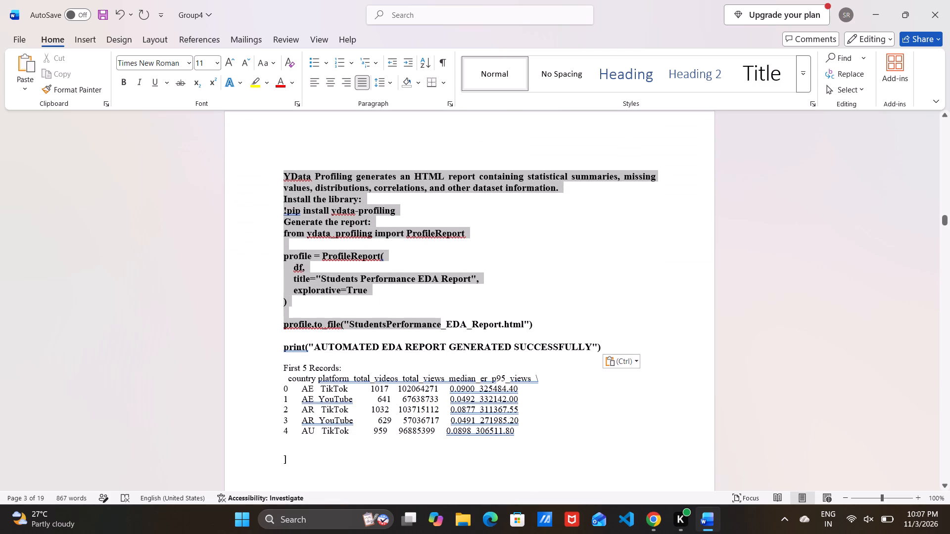
left_click_drag(410, 323, 591, 359)
left_click(124, 81)
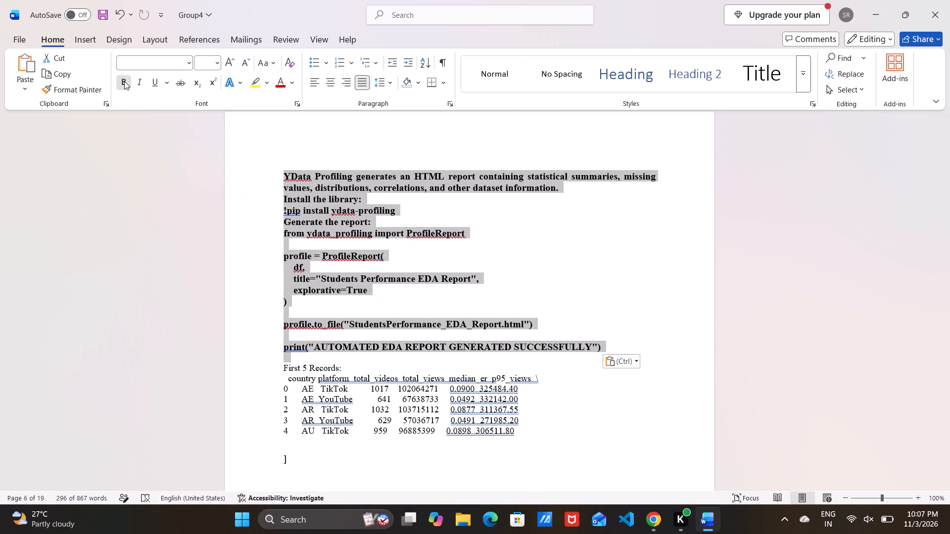
left_click(218, 63)
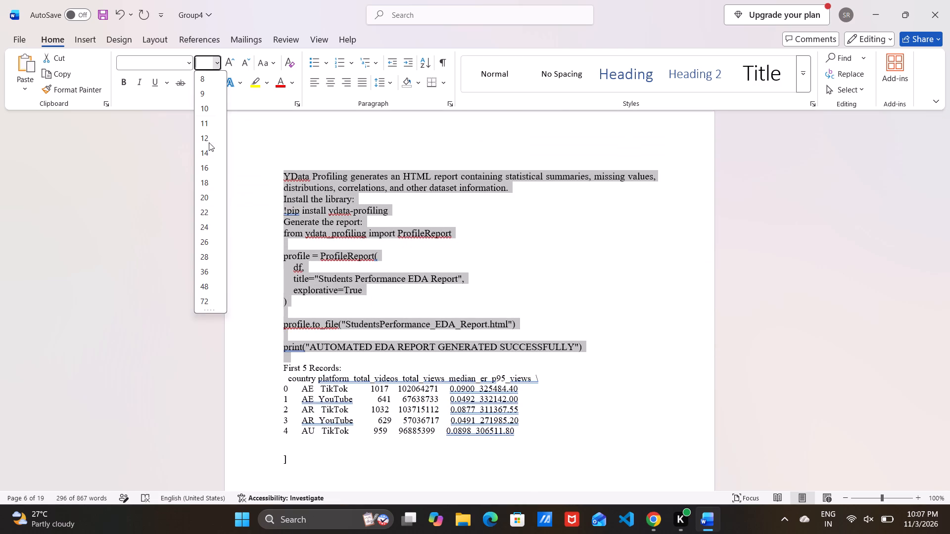
left_click(207, 150)
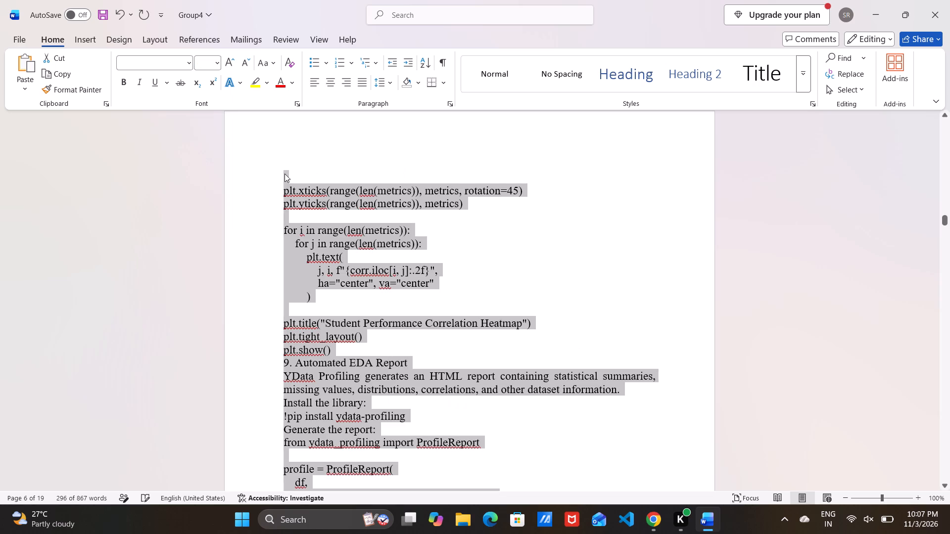
left_click(548, 255)
Add two blank lines before "2. Load Dataset" and one blank line after each of the Import Libraries and Load Dataset headings.
scroll(548, 255, "up", 6)
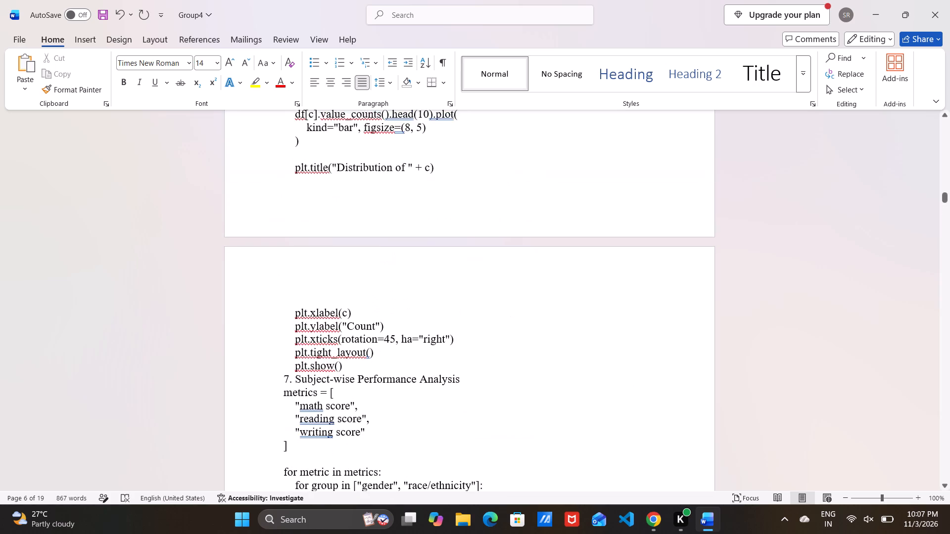
scroll(548, 255, "up", 7)
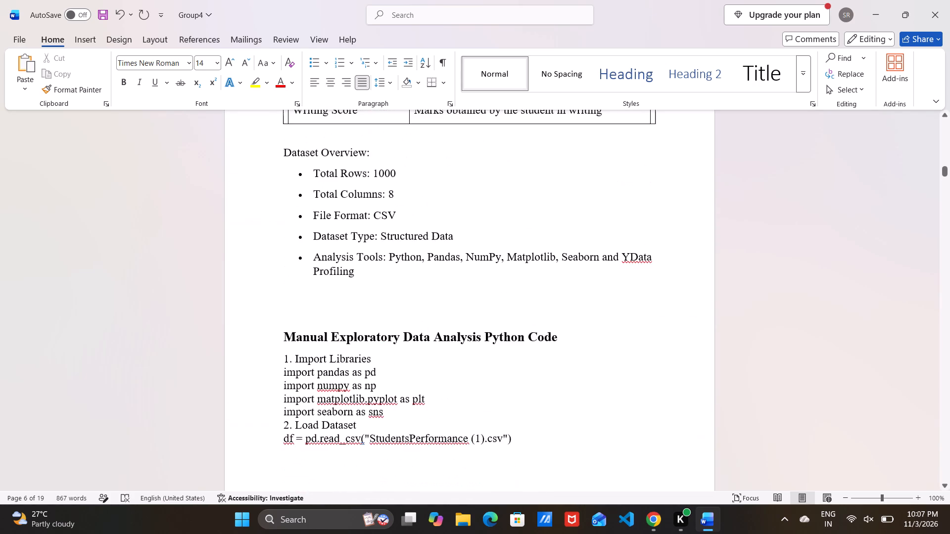
scroll(548, 255, "up", 1)
scroll(548, 255, "down", 1)
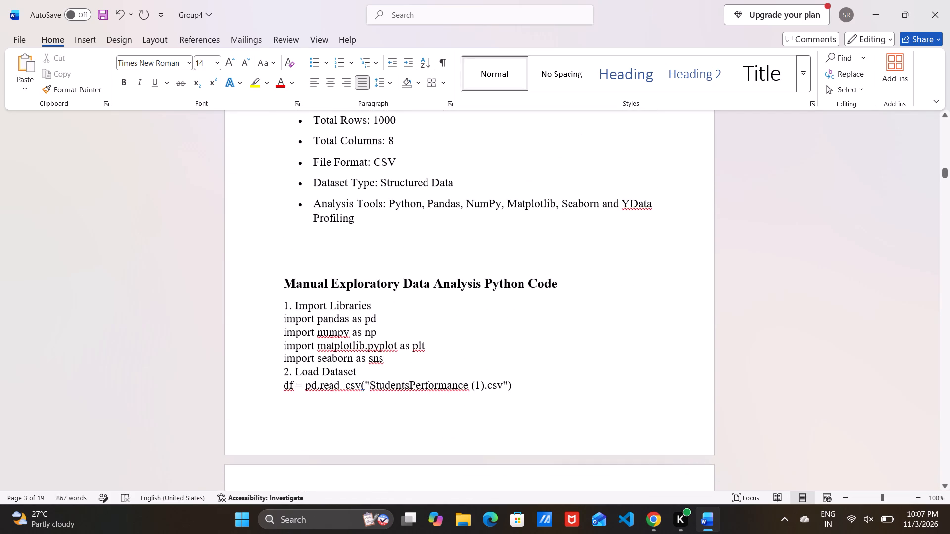
scroll(423, 303, "down", 1)
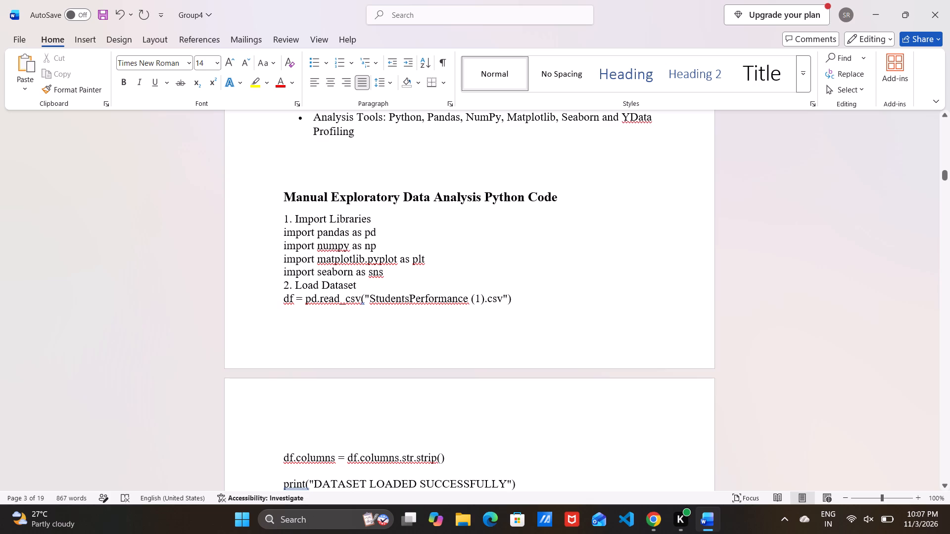
left_click(282, 285)
key("Return")
key("Return")
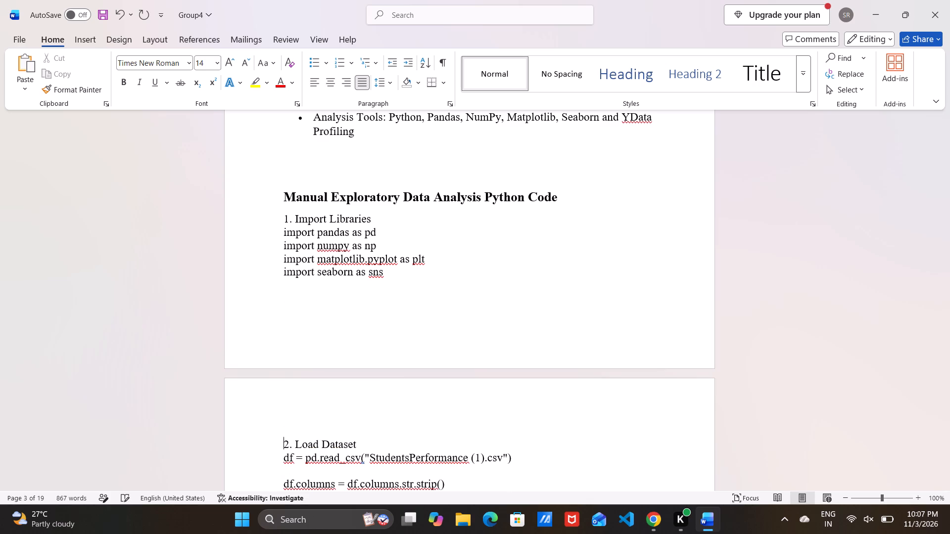
left_click(282, 227)
key("Return")
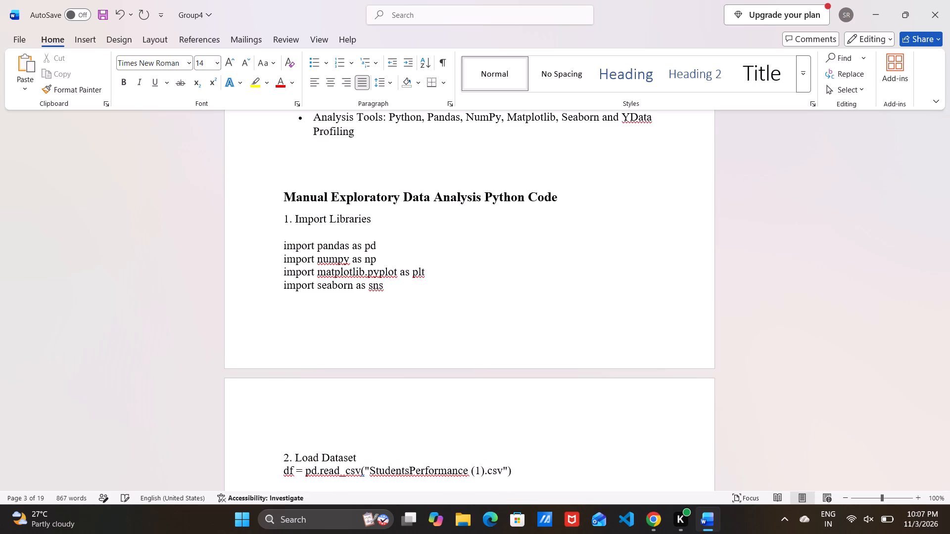
scroll(282, 227, "down", 2)
left_click(281, 314)
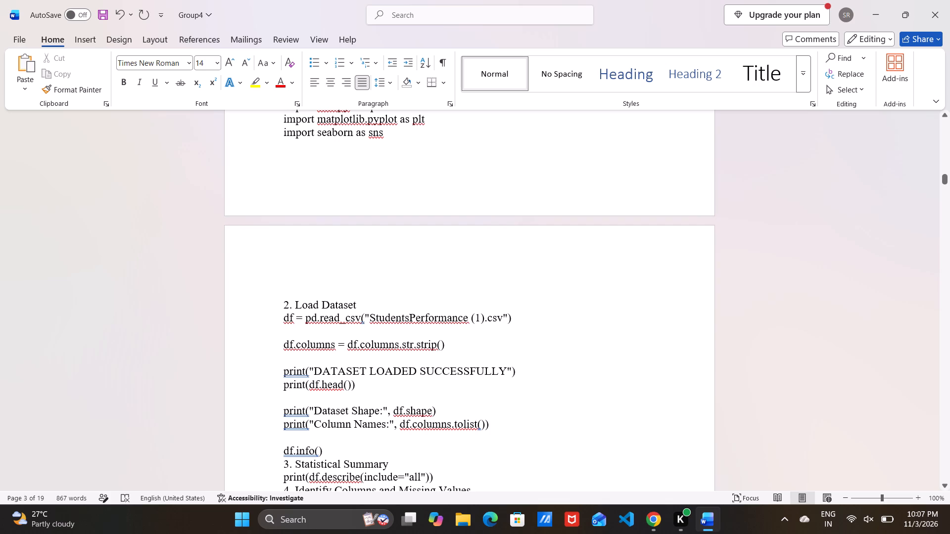
key("Return")
Make the "1. Import Libraries" heading bold.
scroll(281, 314, "up", 2)
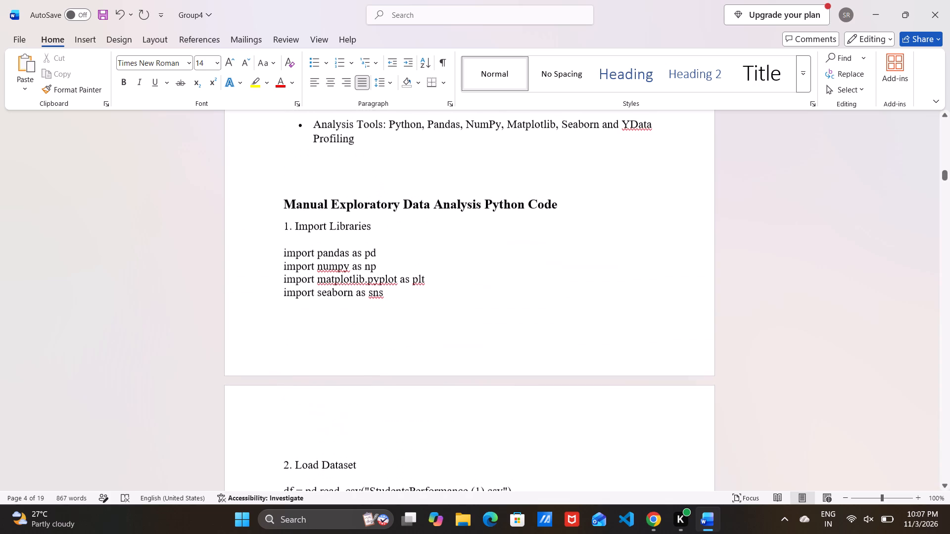
left_click_drag(371, 228, 291, 224)
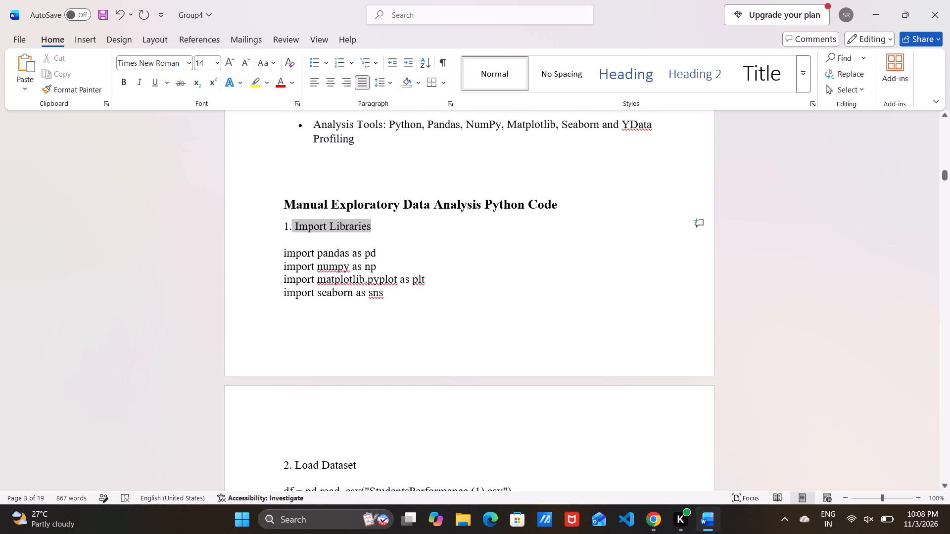
left_click_drag(291, 224, 282, 224)
left_click(289, 204)
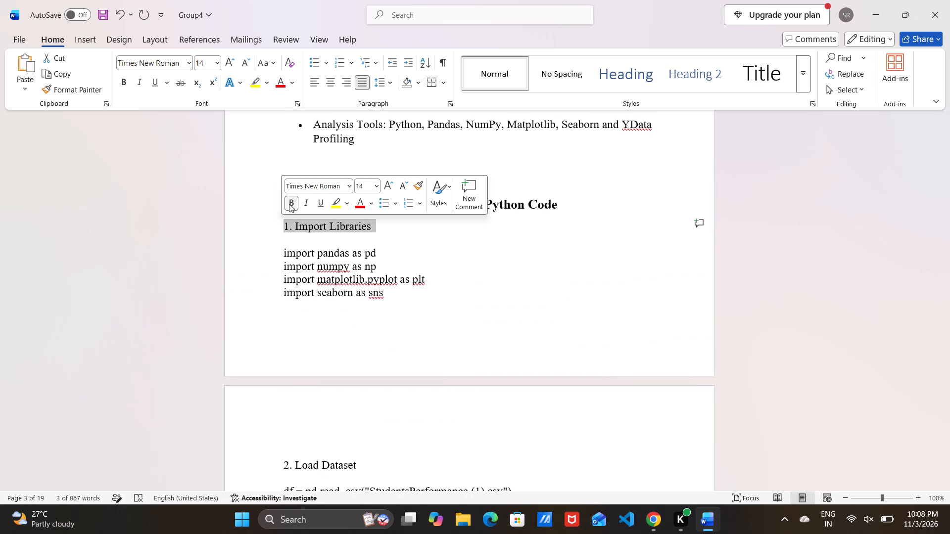
left_click(309, 307)
Make the "2. Load Dataset" heading bold.
scroll(309, 307, "down", 2)
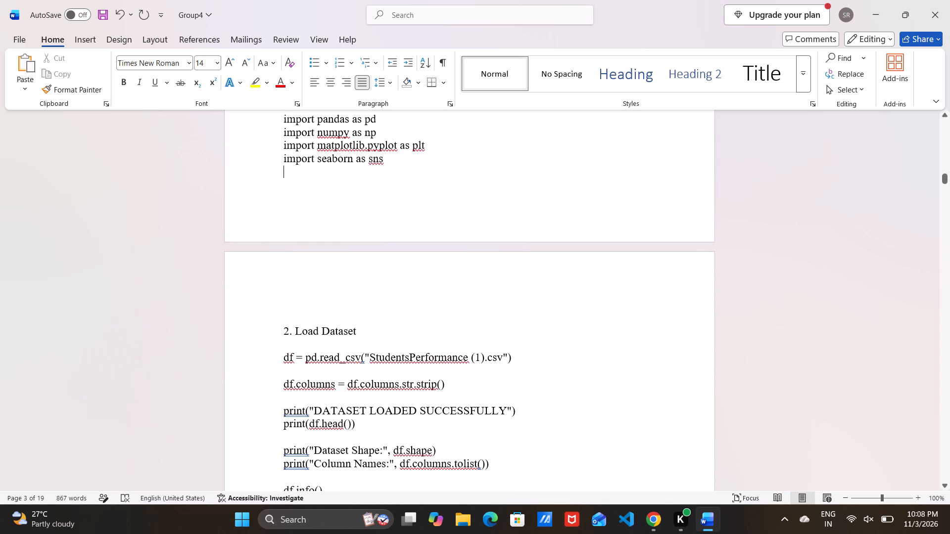
left_click_drag(360, 330, 282, 329)
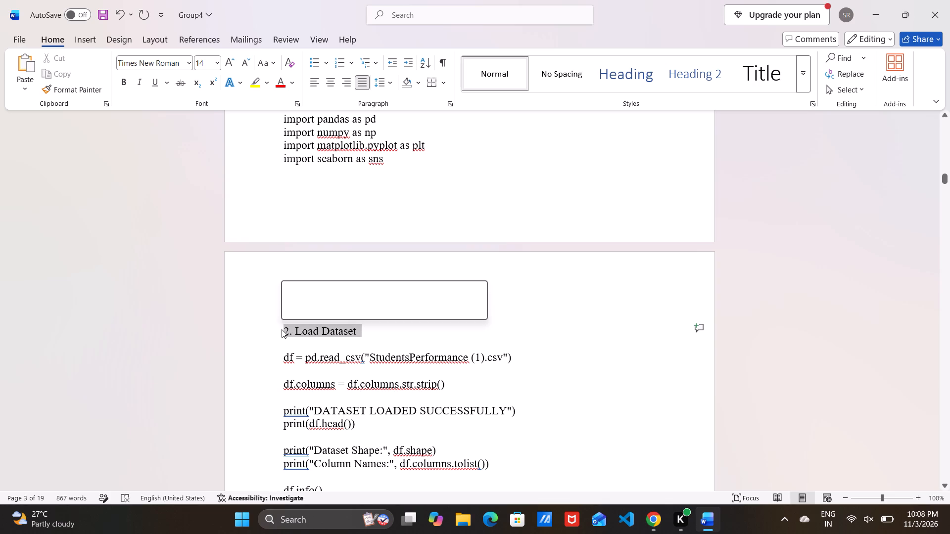
left_click(289, 306)
left_click(376, 363)
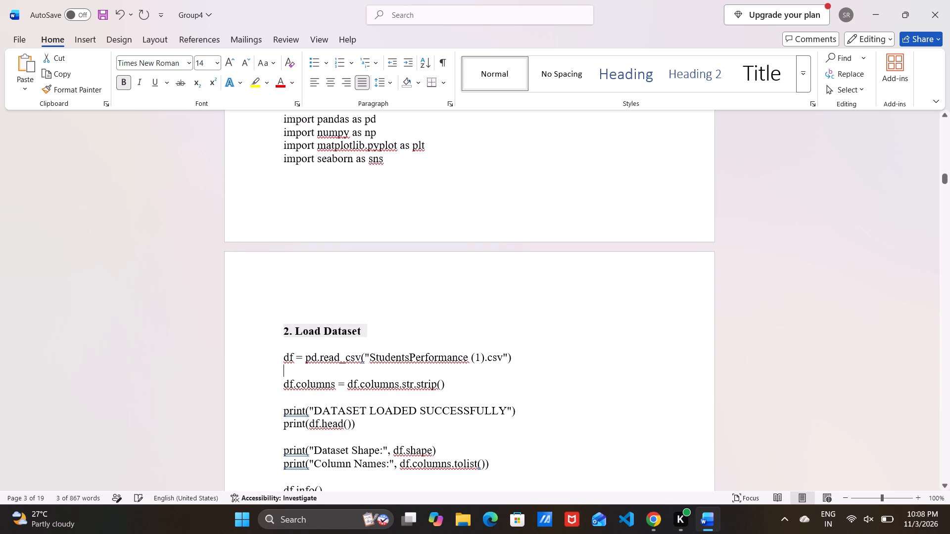
Make the "3. Statistical Summary" heading bold and add one blank line before and one after it.
scroll(376, 363, "down", 2)
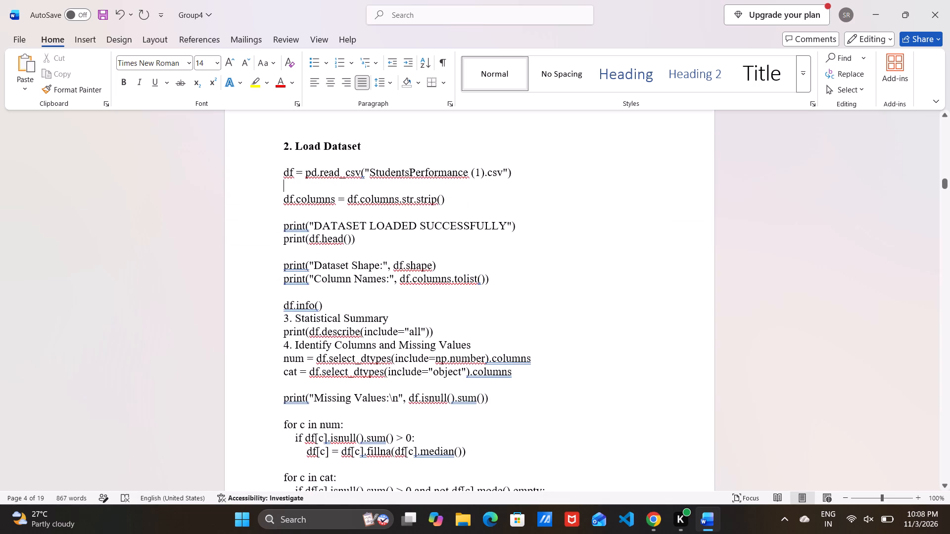
left_click(330, 305)
key("Return")
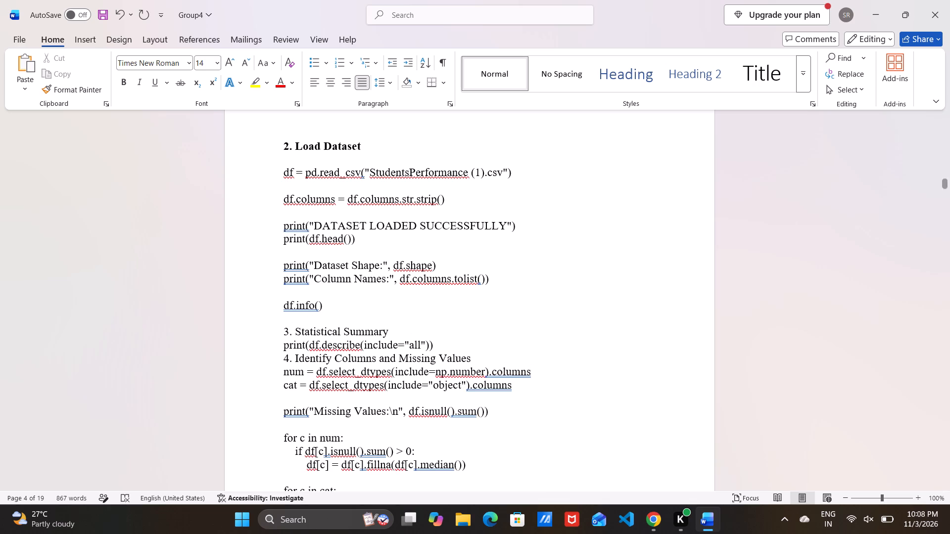
left_click_drag(391, 330, 347, 328)
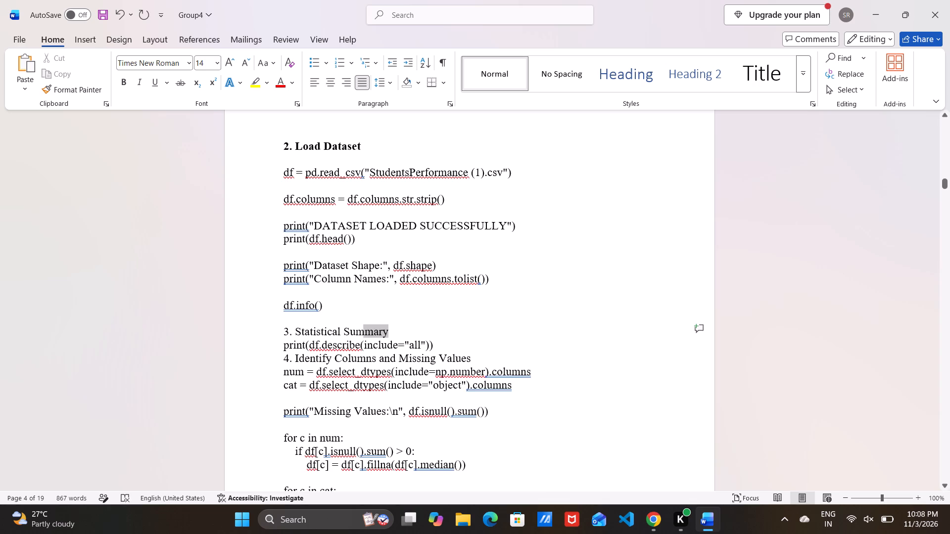
left_click_drag(347, 328, 284, 325)
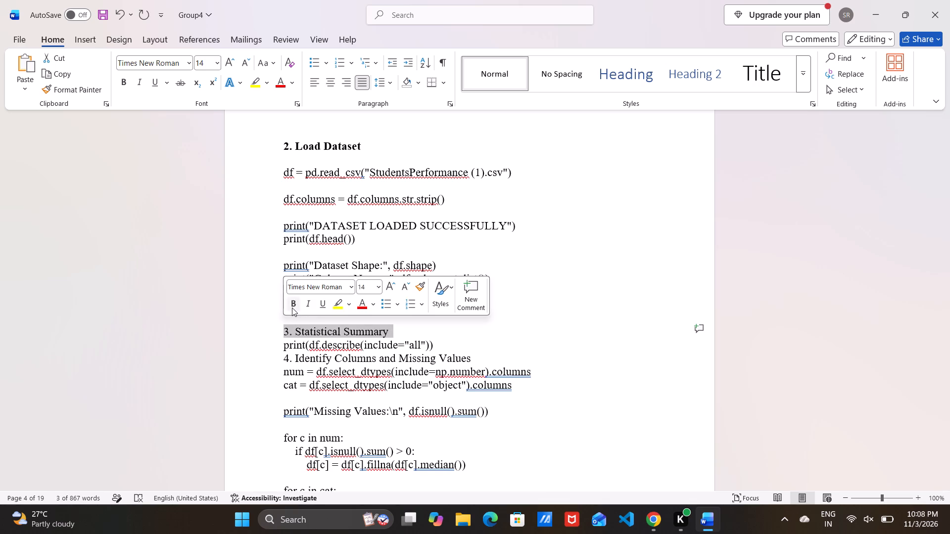
left_click(292, 308)
left_click(412, 334)
scroll(412, 334, "down", 1)
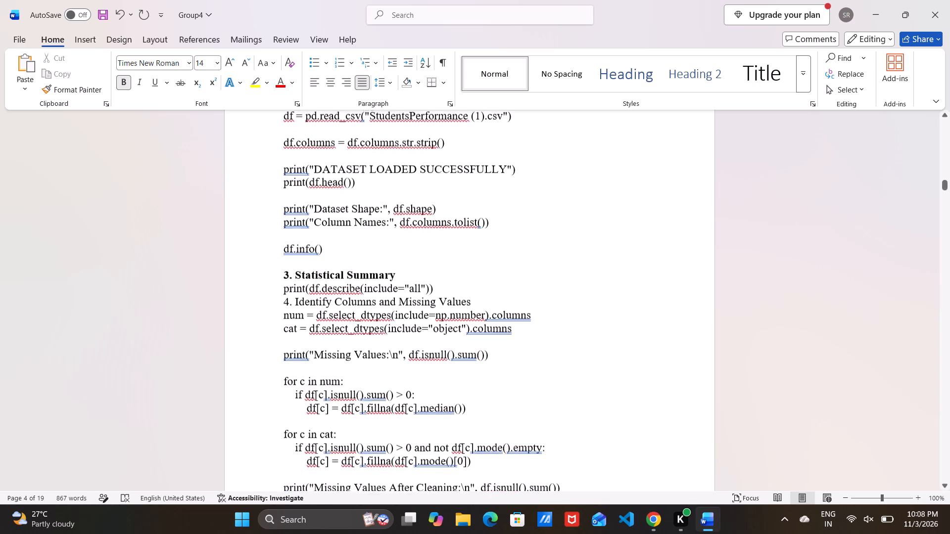
key("Return")
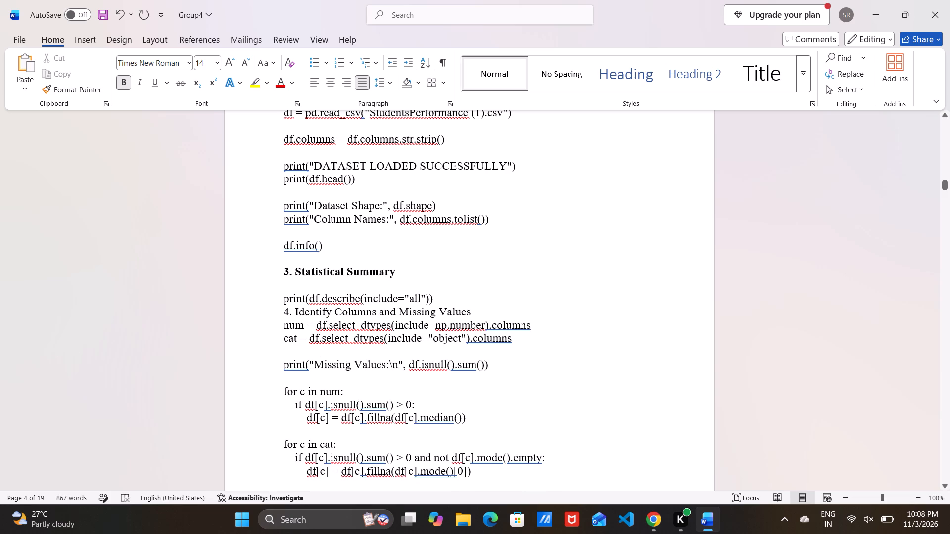
Add one blank line before and one after the "4. Identify Columns and Missing Values" heading and make it bold.
left_click(444, 296)
key("Return")
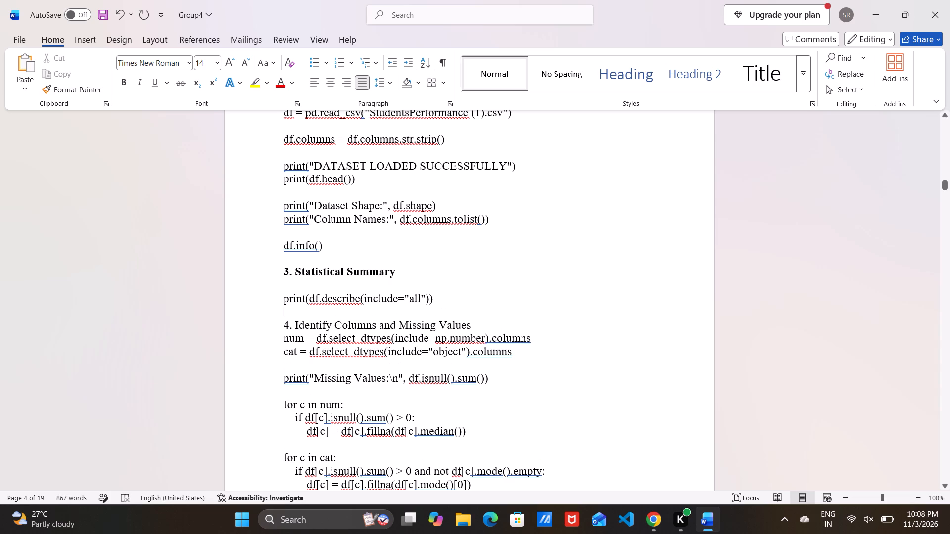
left_click(478, 320)
key("Return")
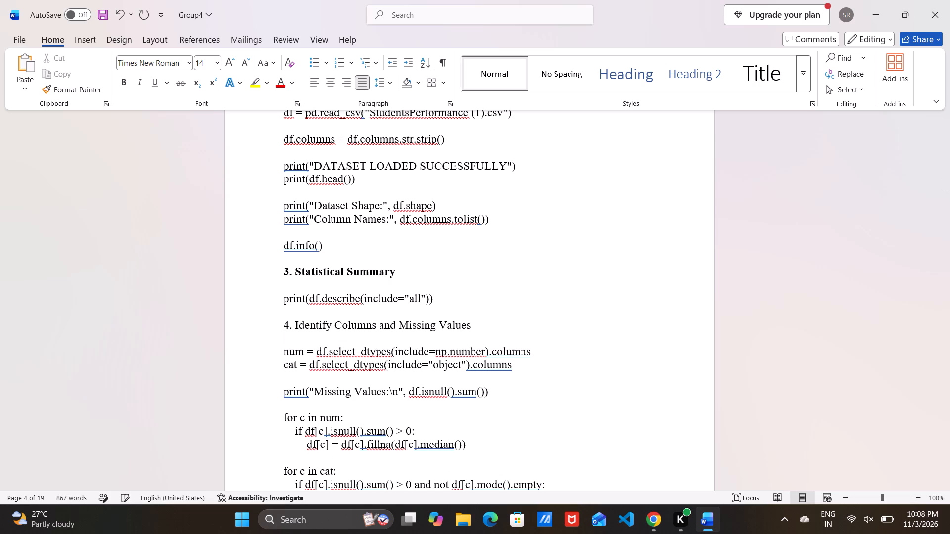
left_click_drag(474, 325, 345, 331)
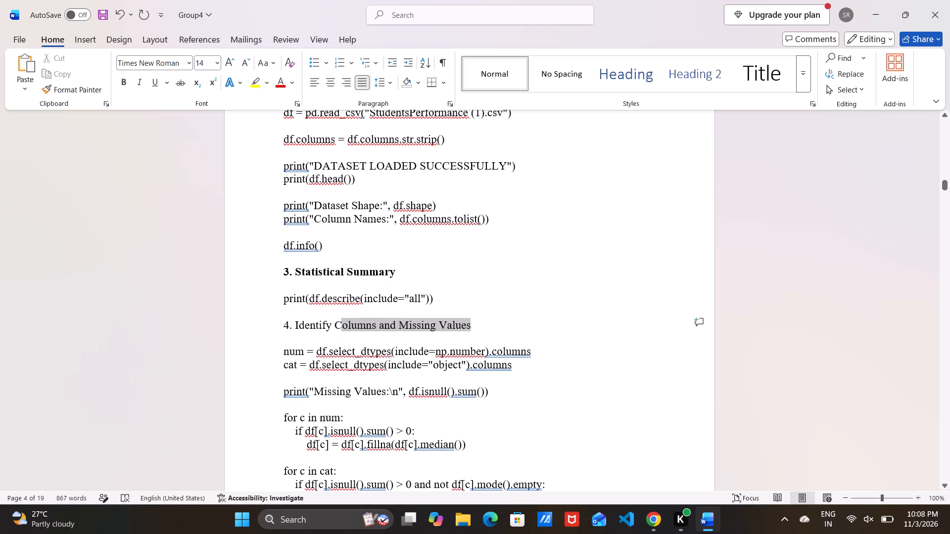
left_click_drag(345, 331, 281, 325)
left_click(289, 304)
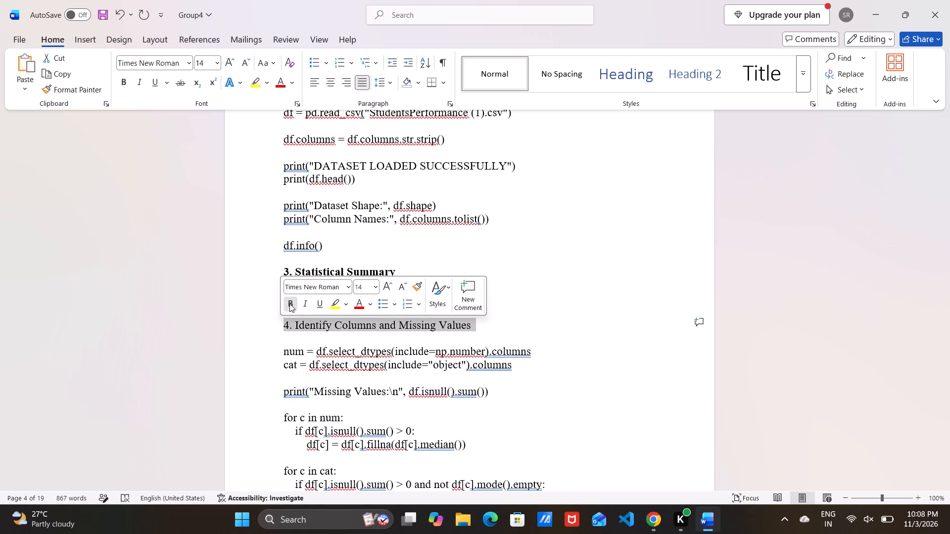
left_click(544, 327)
Make the "5. Check and Remove Duplicates" heading bold, with one blank line added before and one after it.
scroll(544, 327, "down", 2)
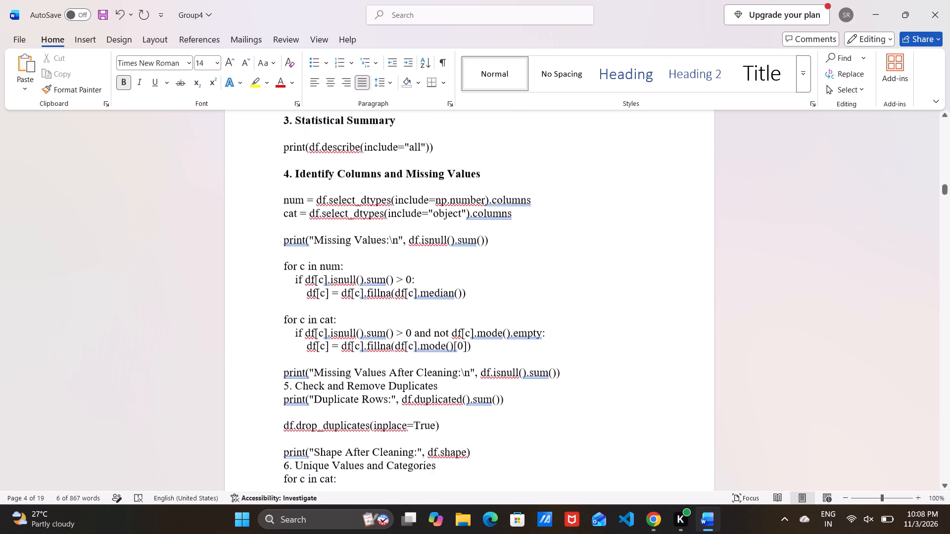
scroll(387, 315, "down", 1)
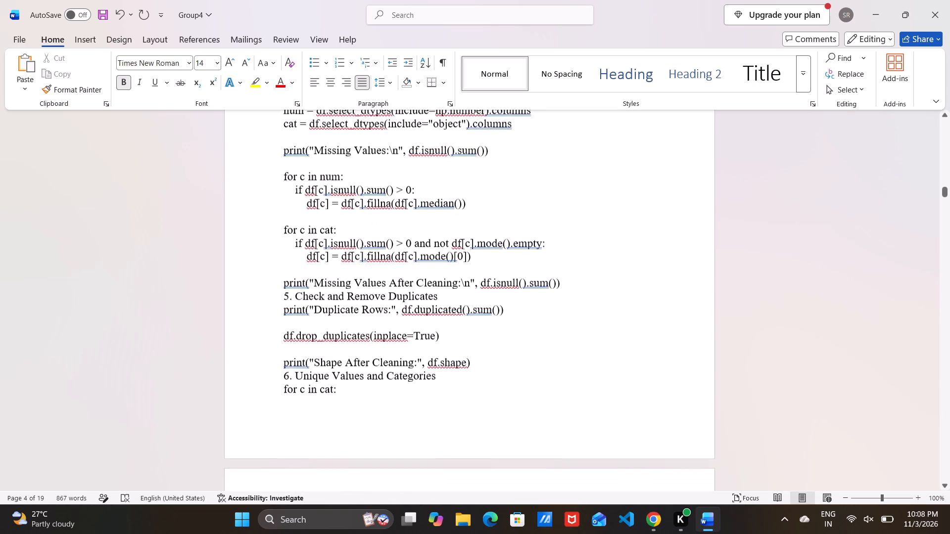
scroll(387, 315, "down", 1)
left_click(562, 278)
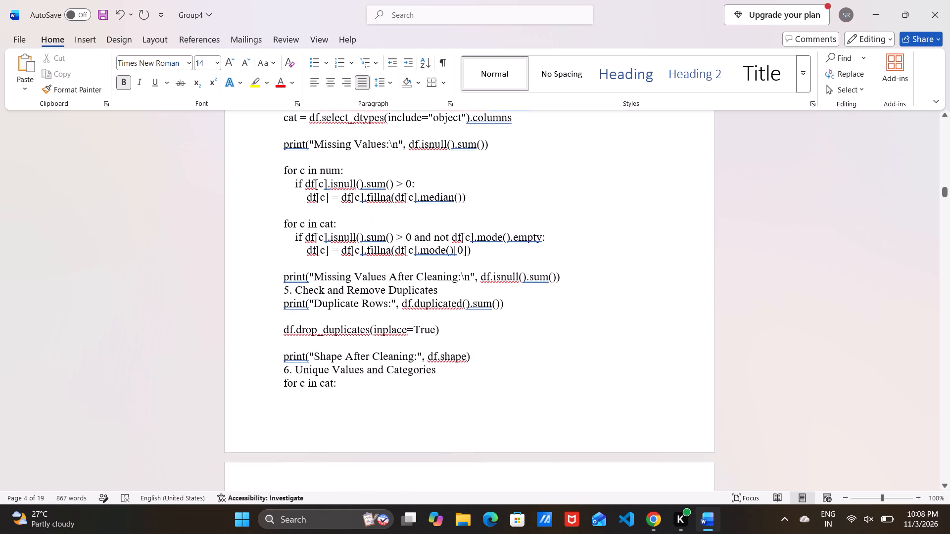
key("Return")
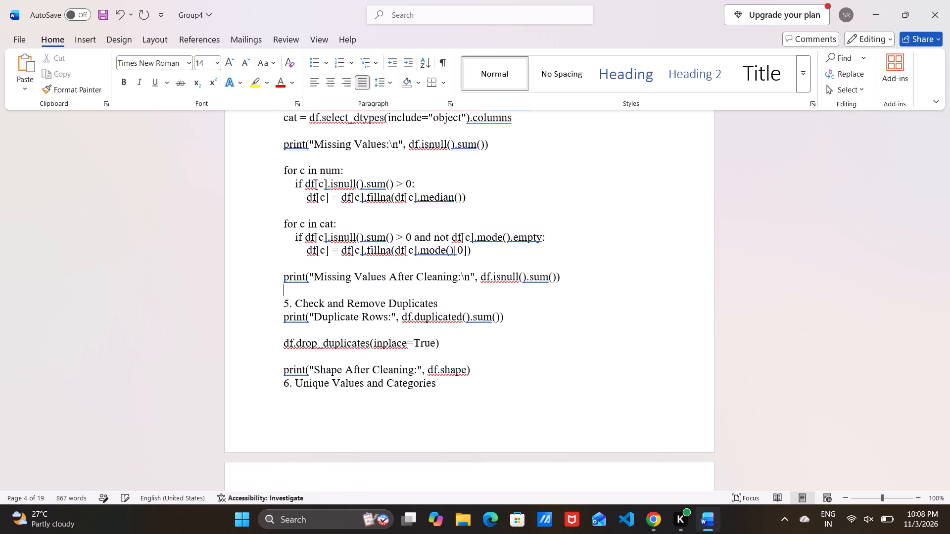
left_click(451, 296)
left_click_drag(437, 303, 284, 300)
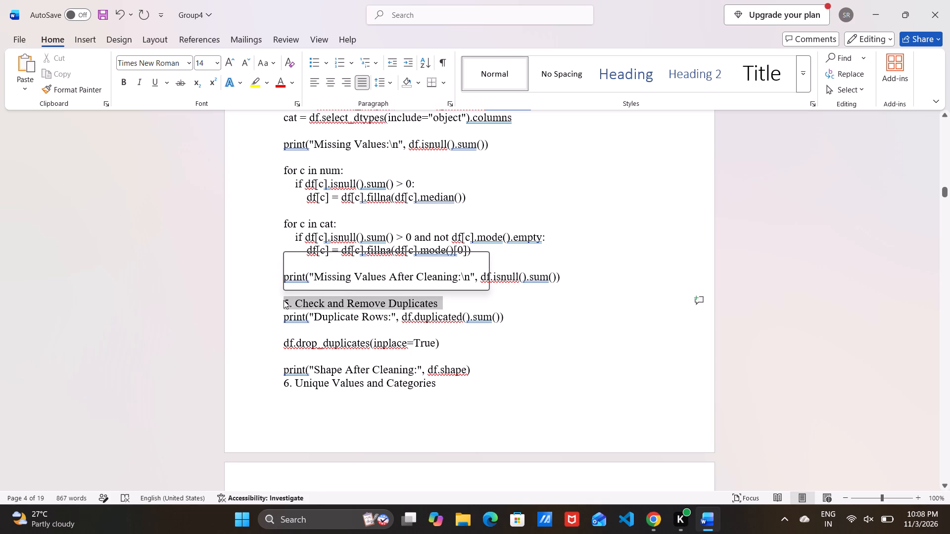
left_click(292, 281)
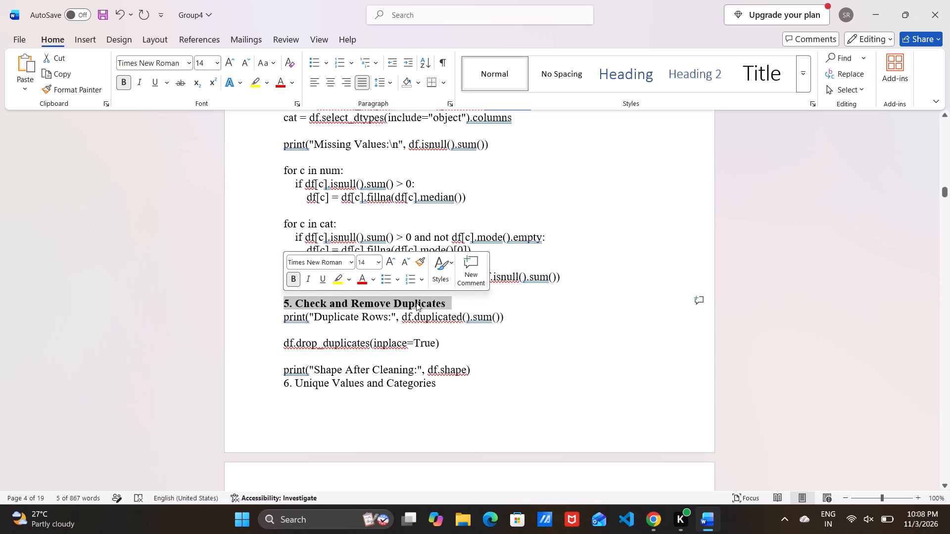
left_click(443, 301)
key("Return")
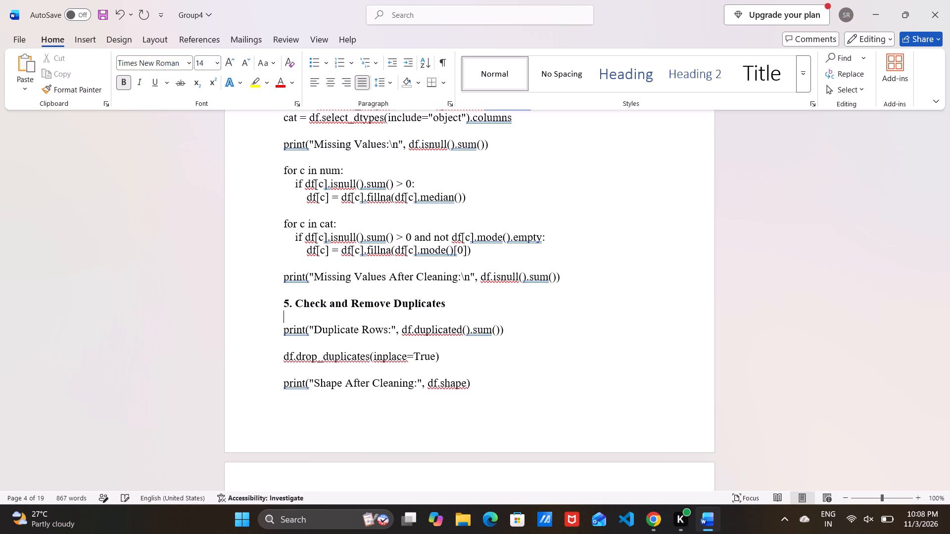
Add one blank line after the "6. Unique Values and Categories" heading and make the heading bold.
scroll(446, 301, "down", 3)
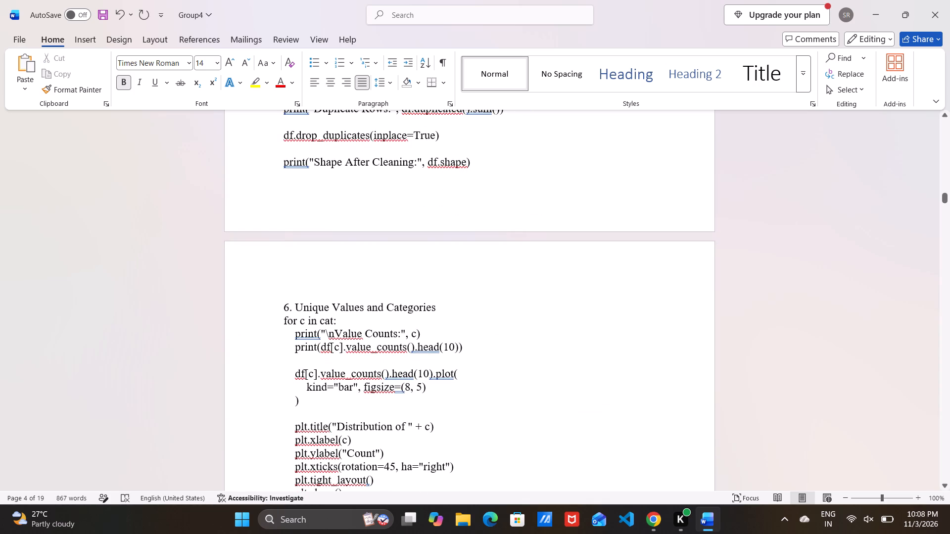
left_click(437, 304)
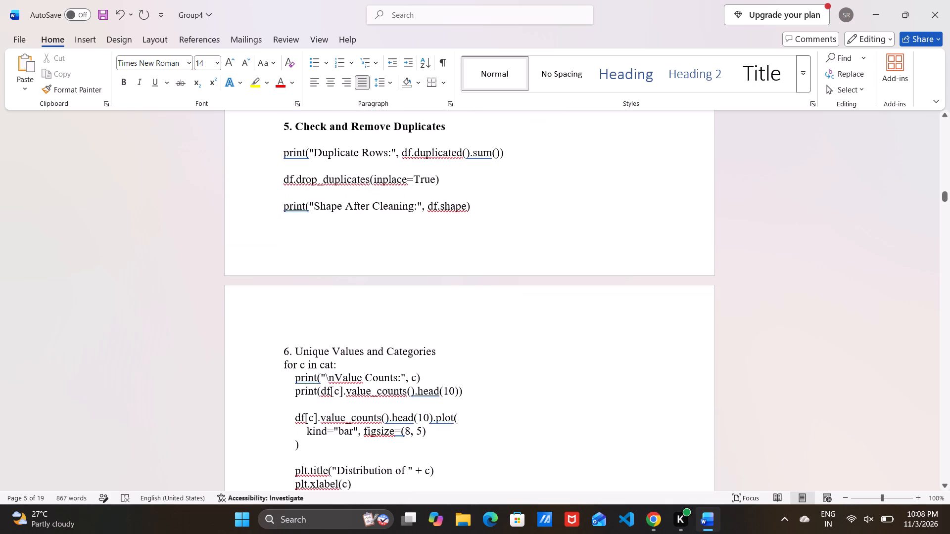
key("Return")
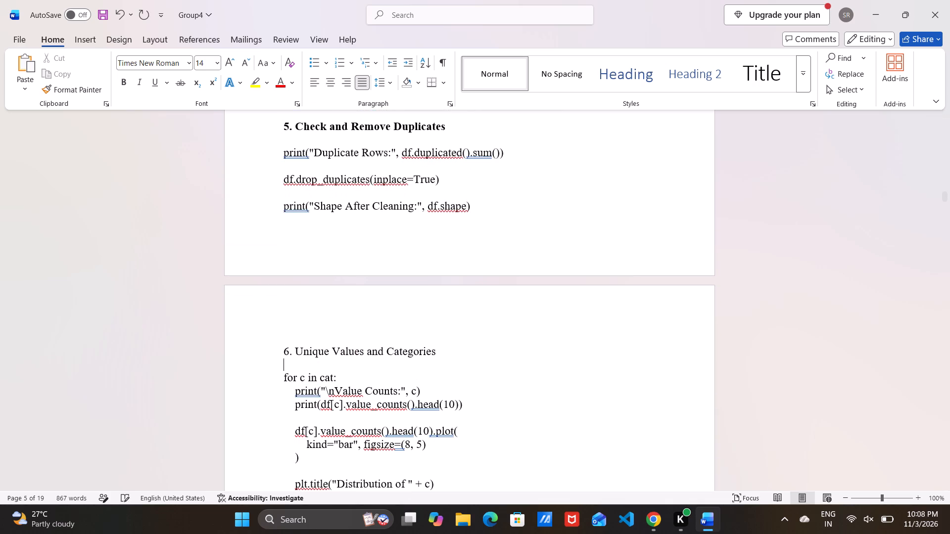
left_click_drag(441, 354, 300, 347)
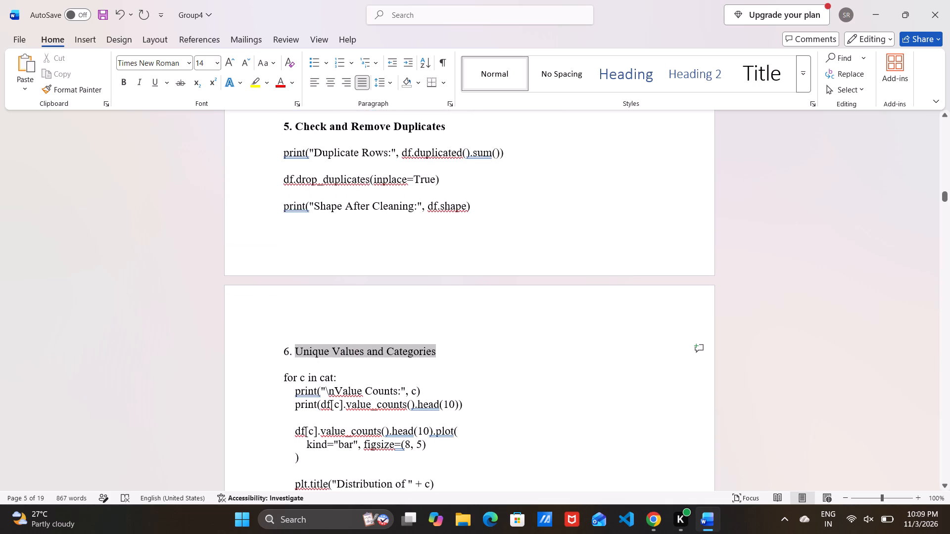
left_click_drag(300, 347, 283, 347)
left_click(293, 324)
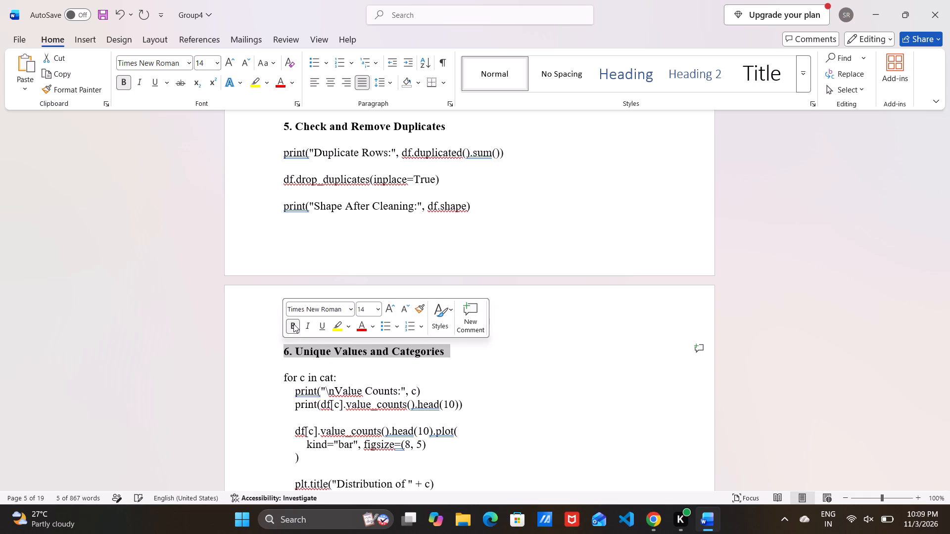
left_click(450, 414)
Add one blank line before and one after the "7. Subject-wise Performance Analysis" heading and make it bold.
scroll(450, 414, "down", 3)
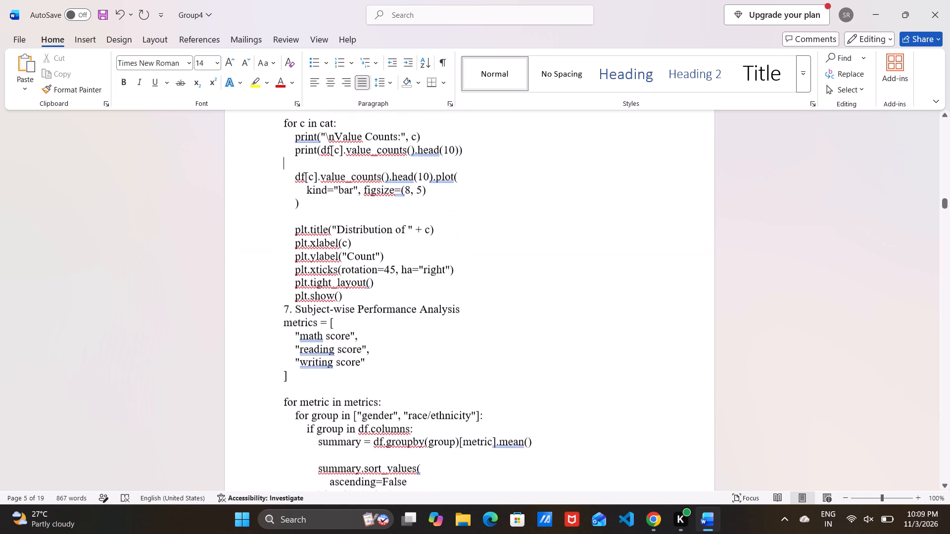
left_click(354, 296)
key("Return")
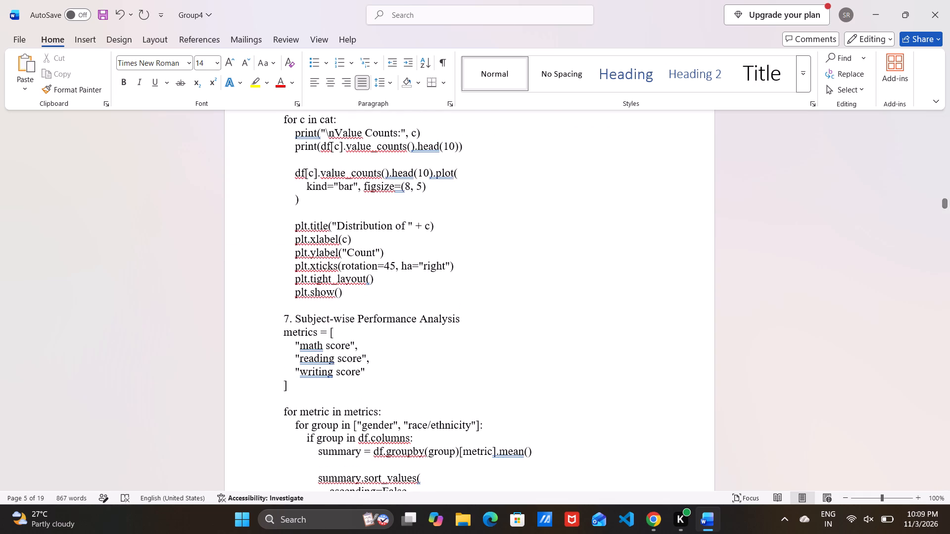
left_click(463, 320)
key("Return")
left_click_drag(464, 317, 277, 320)
left_click(288, 297)
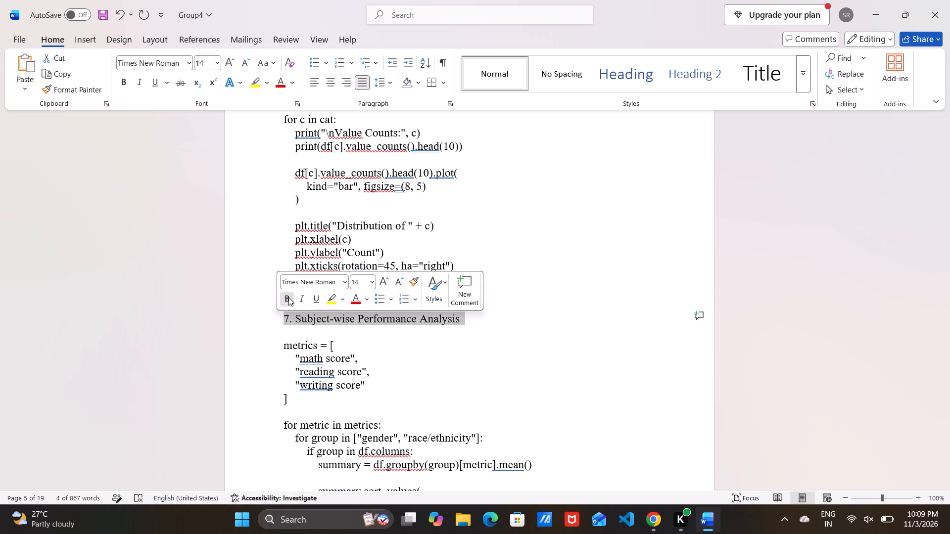
left_click(422, 388)
Add one blank line before and one after the "8. Correlation Analysis Using Heatmap" heading and make it bold.
scroll(422, 388, "down", 3)
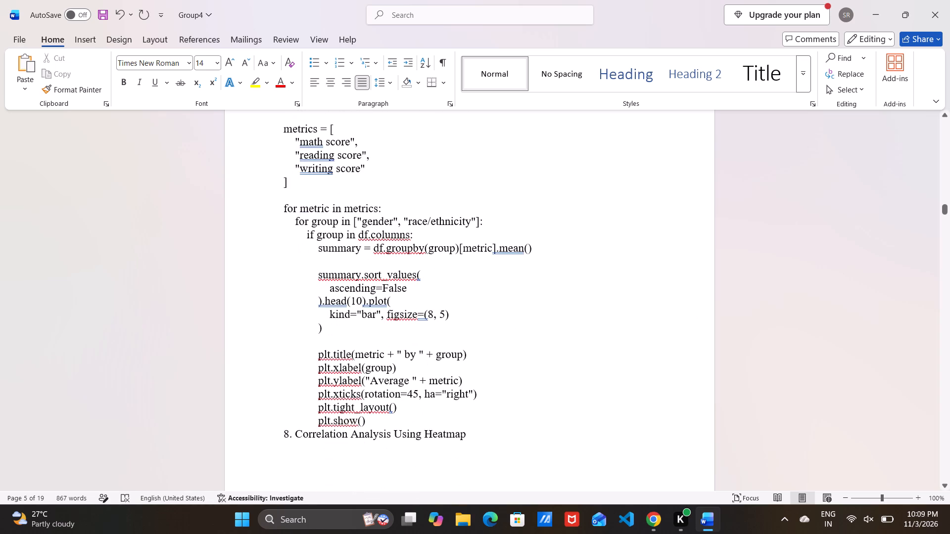
scroll(422, 388, "down", 1)
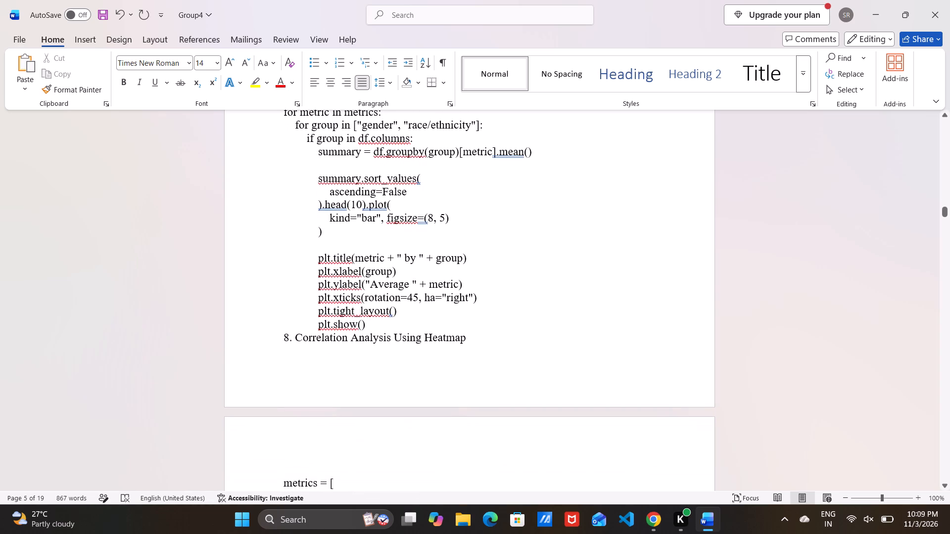
left_click(374, 329)
key("Return")
scroll(374, 329, "down", 1)
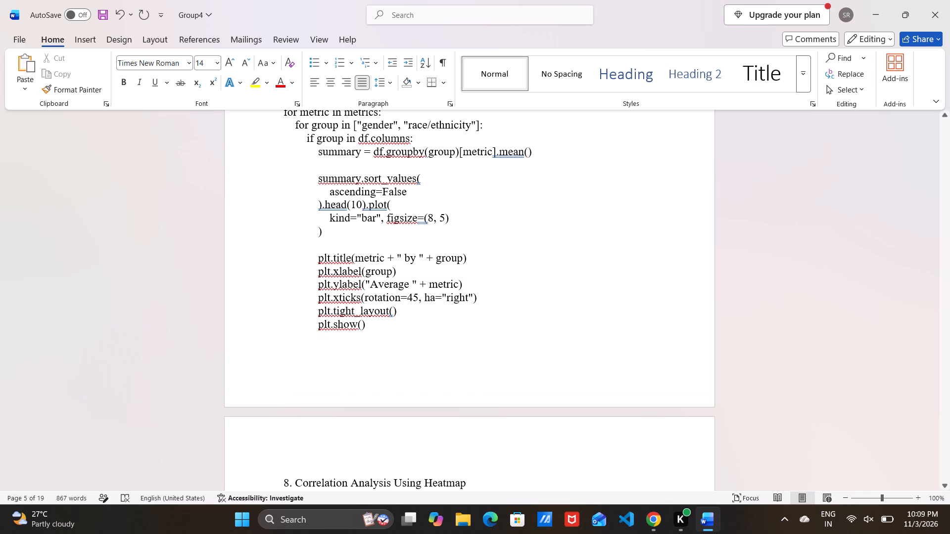
scroll(374, 329, "down", 3)
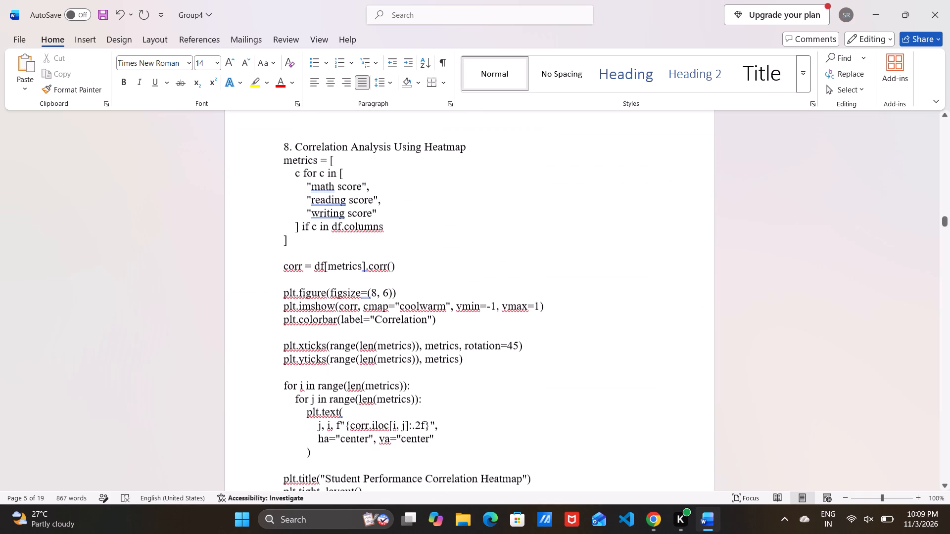
scroll(382, 311, "down", 1)
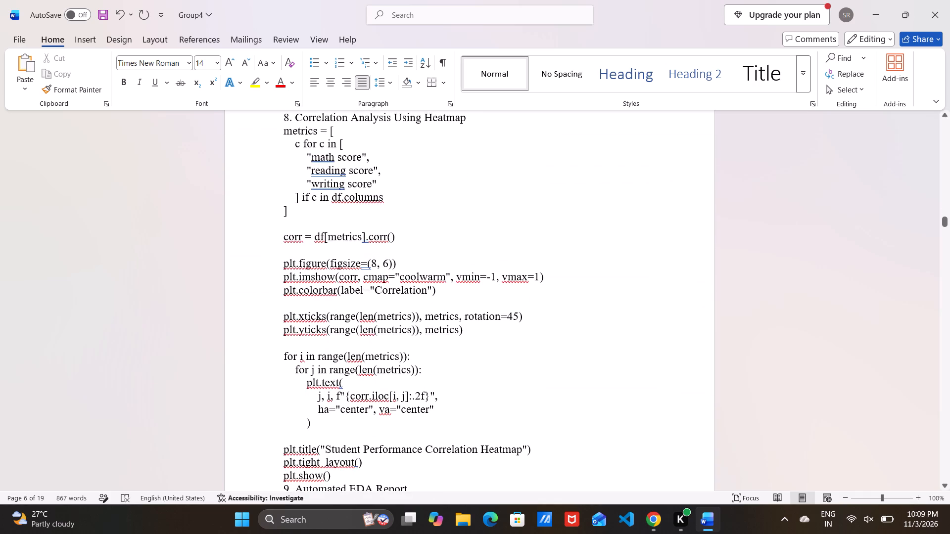
scroll(382, 311, "up", 2)
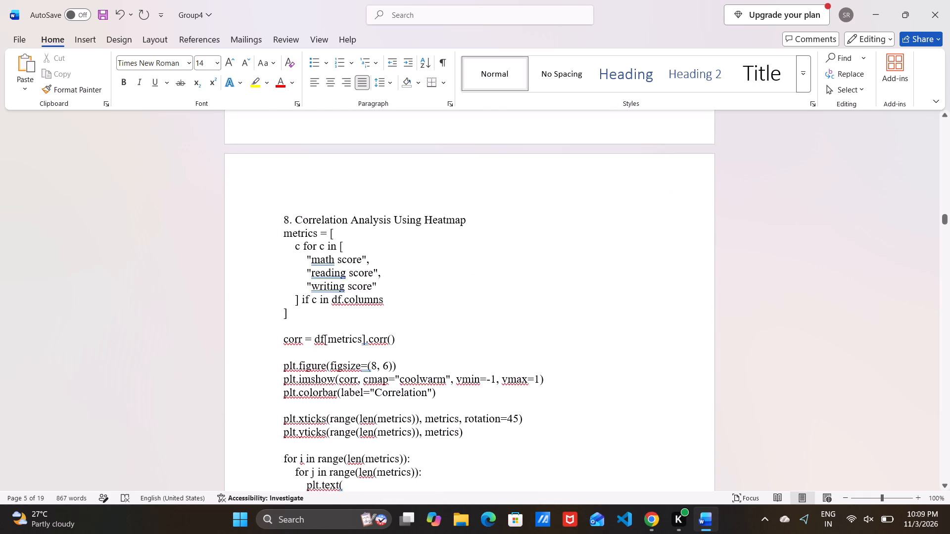
left_click_drag(467, 218, 280, 218)
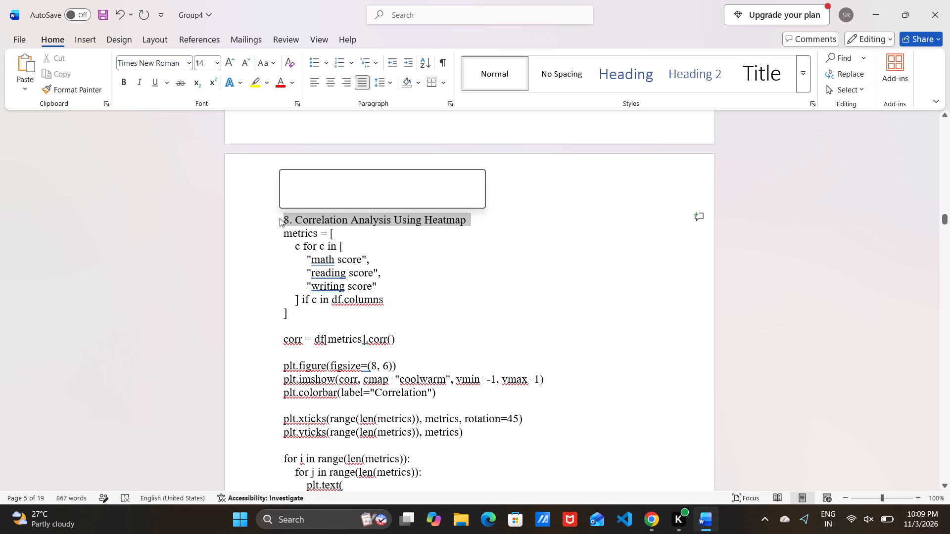
left_click(288, 197)
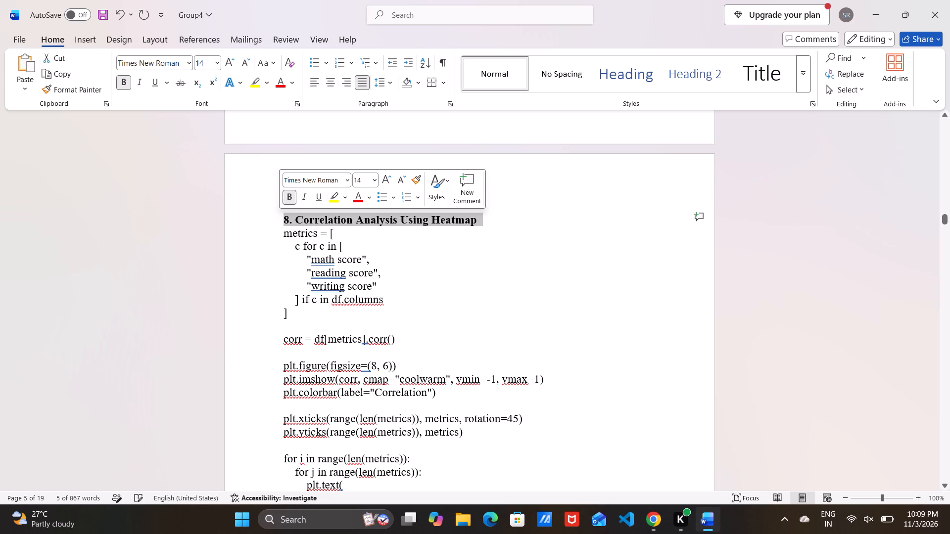
left_click(489, 230)
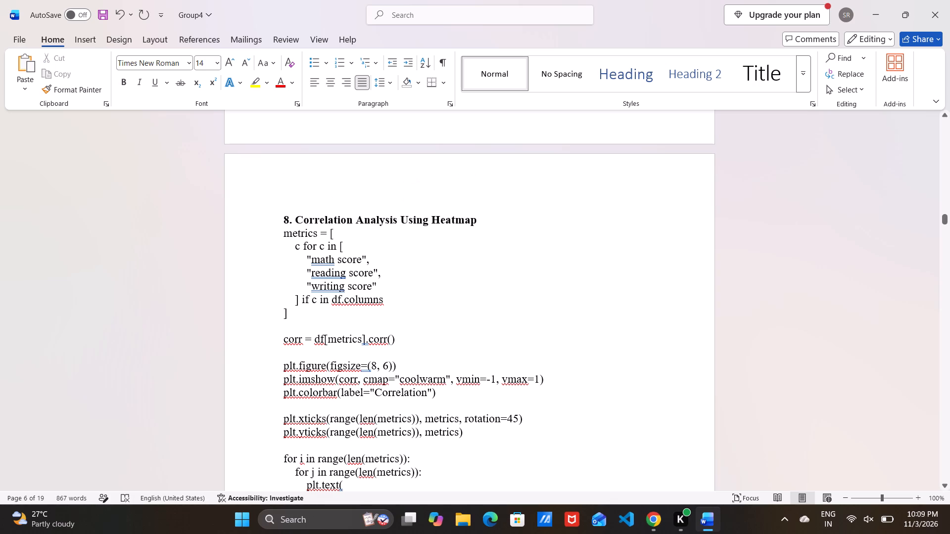
left_click(478, 221)
key("Return")
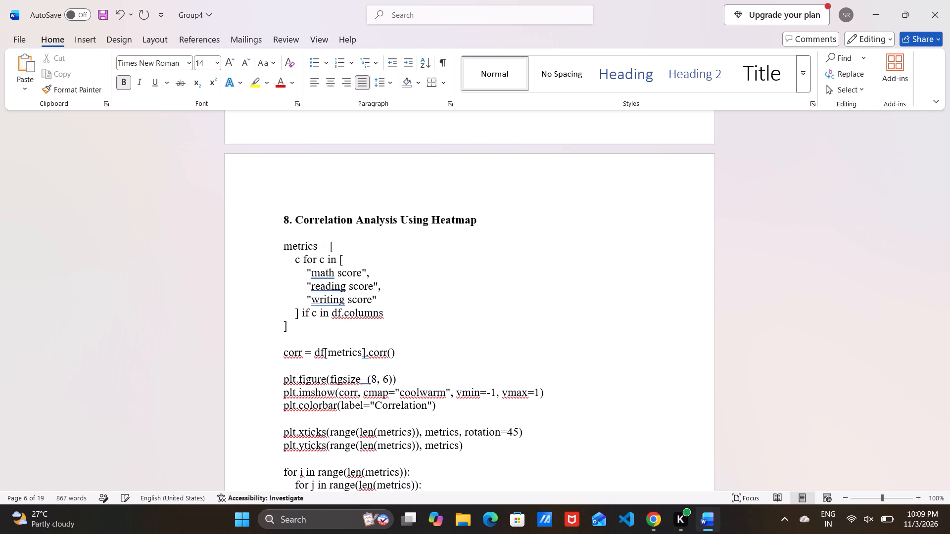
Add one blank line before and one after the "9. Automated EDA Report" heading and make it bold.
scroll(478, 221, "down", 4)
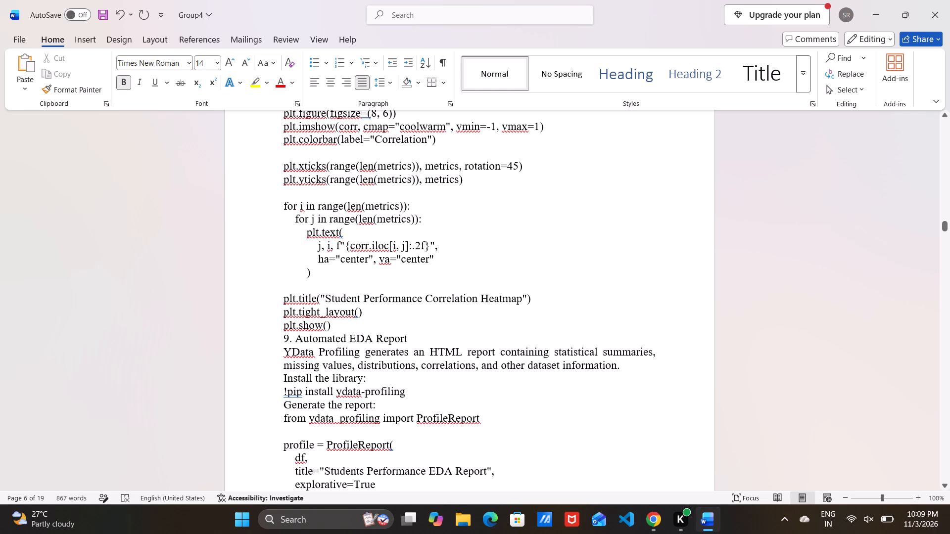
left_click(348, 327)
key("Return")
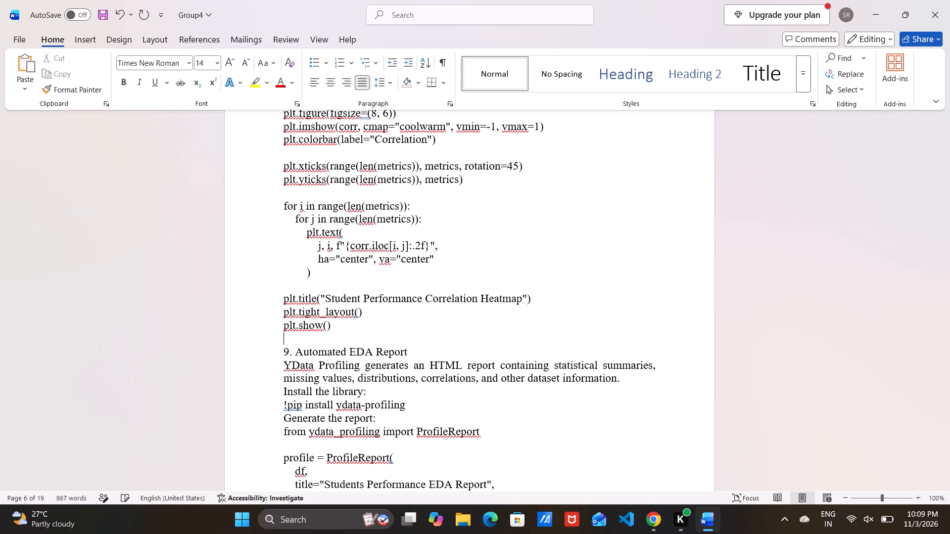
left_click(410, 350)
key("Return")
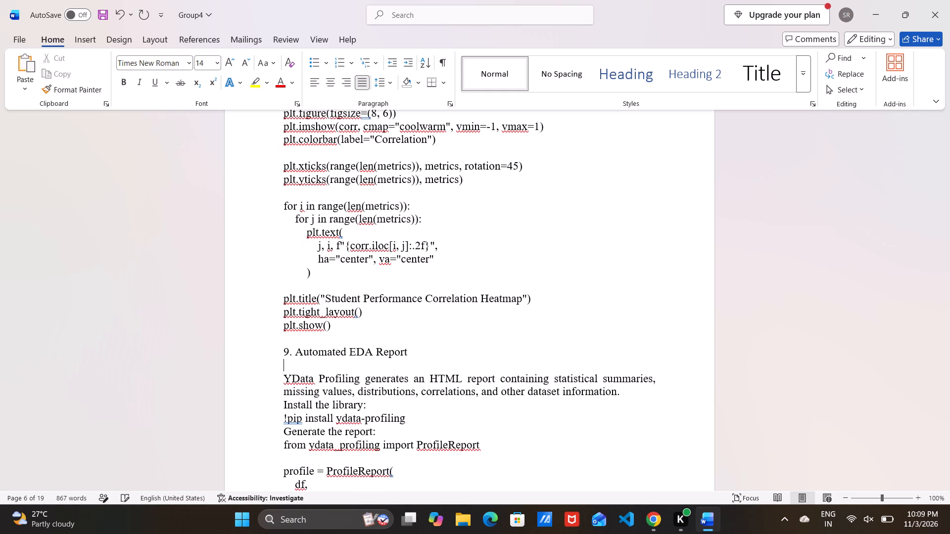
left_click_drag(418, 352, 295, 344)
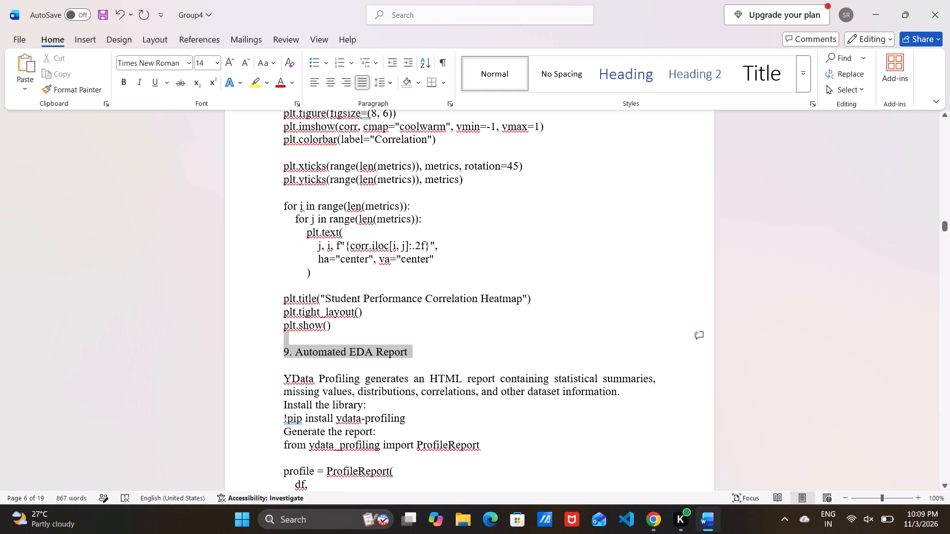
left_click_drag(295, 344, 282, 350)
left_click(290, 328)
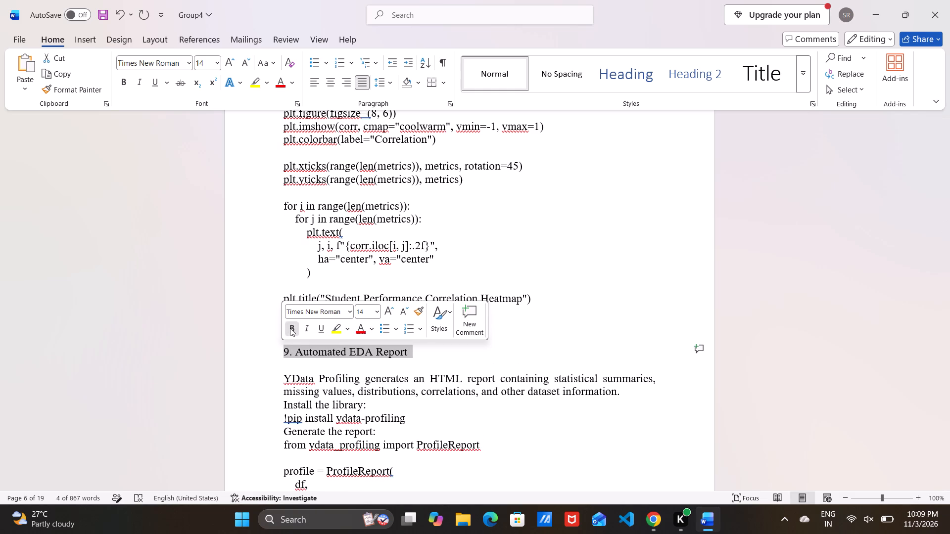
left_click(437, 349)
scroll(437, 349, "down", 1)
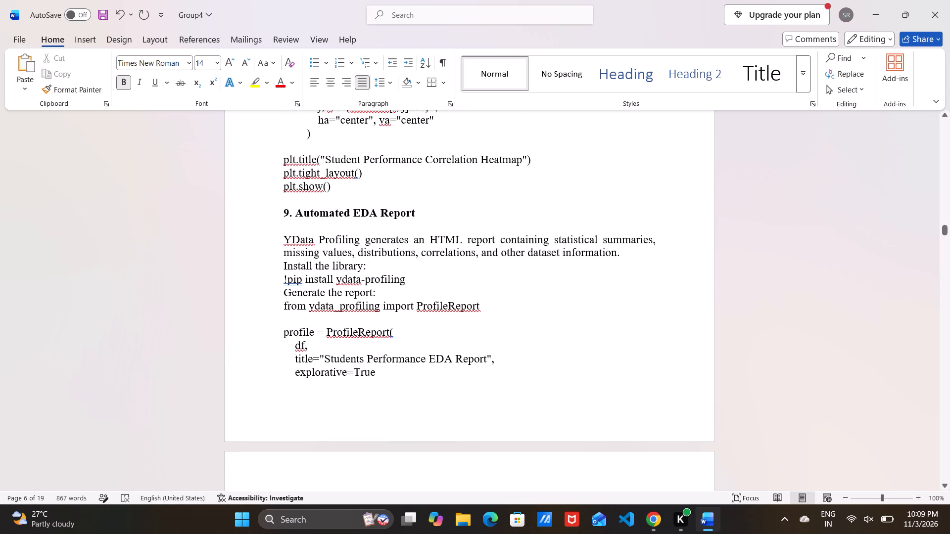
scroll(377, 328, "down", 4)
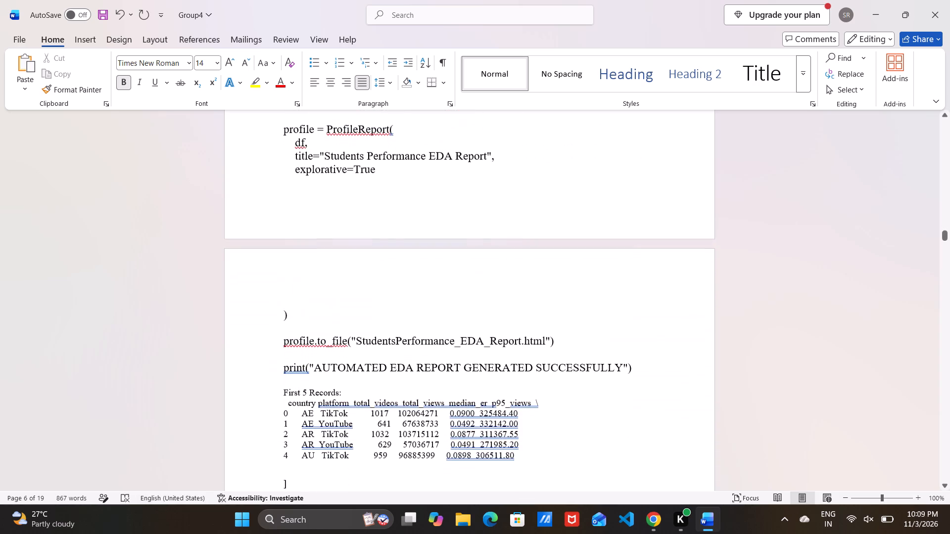
scroll(377, 328, "down", 1)
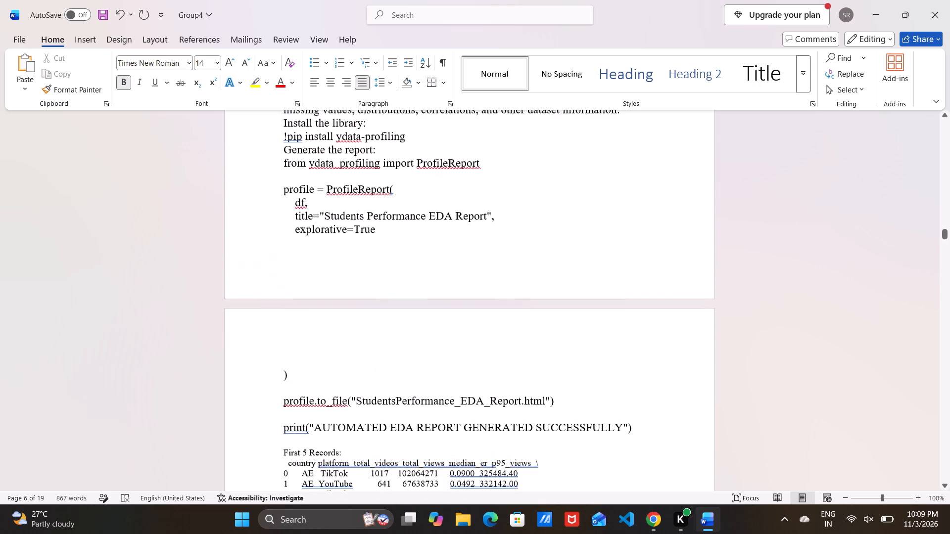
scroll(377, 328, "down", 1)
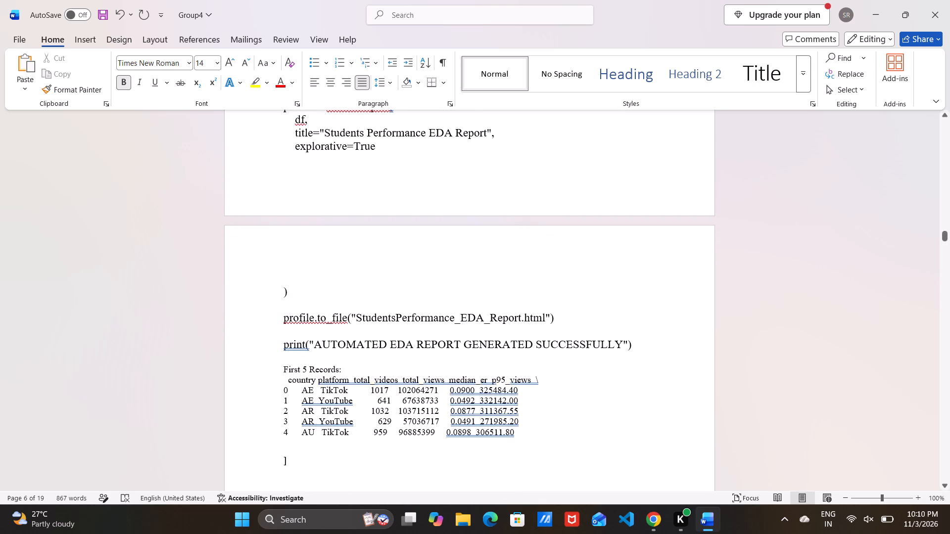
left_click(285, 364)
scroll(339, 364, "down", 2)
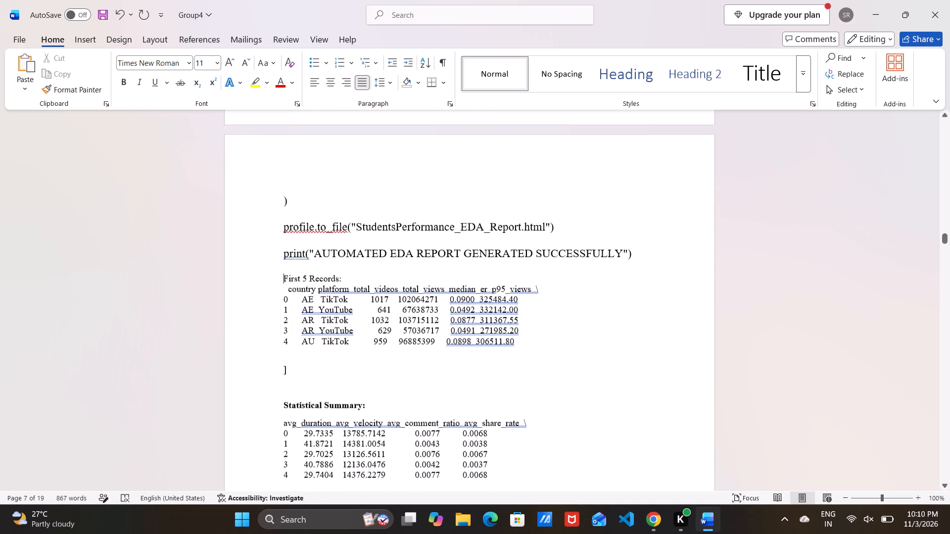
scroll(339, 364, "down", 1)
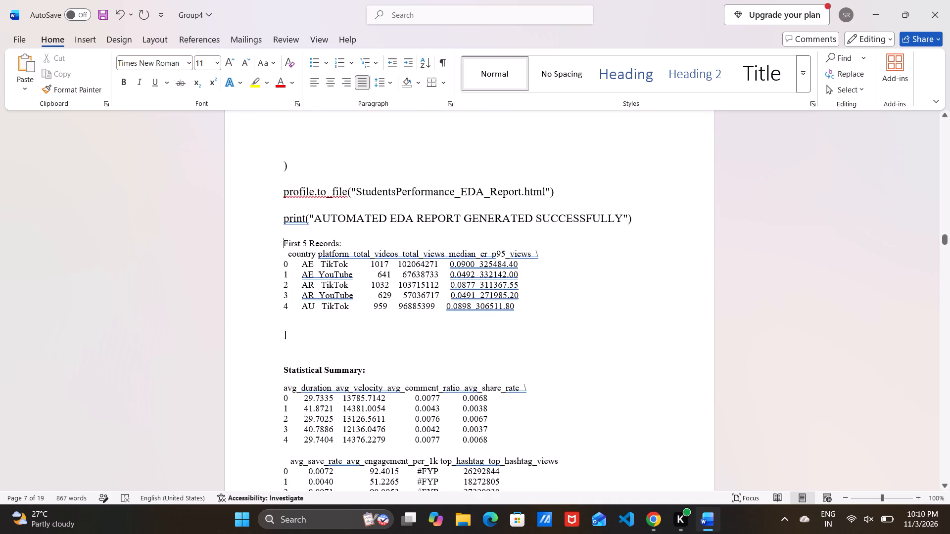
left_click_drag(283, 242, 466, 508)
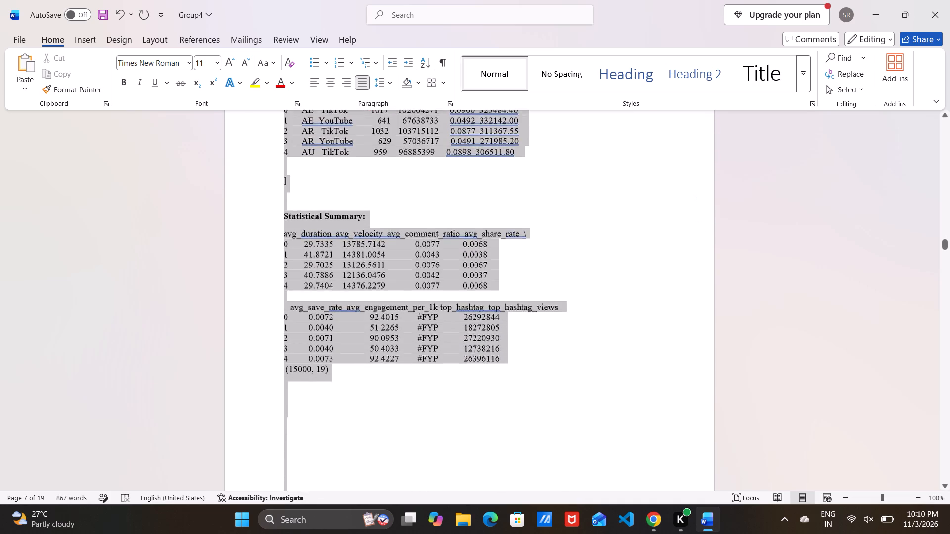
left_click_drag(466, 508, 454, 446)
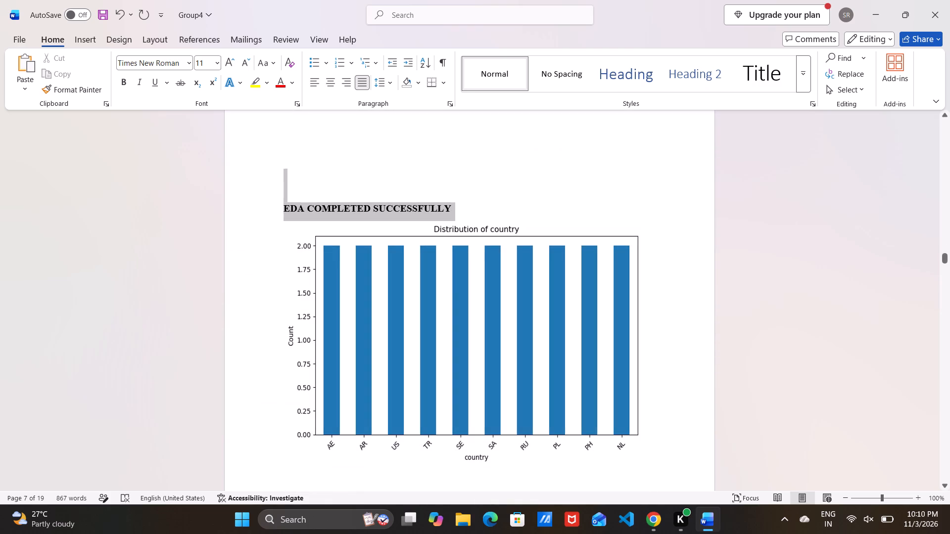
left_click_drag(454, 446, 302, 133)
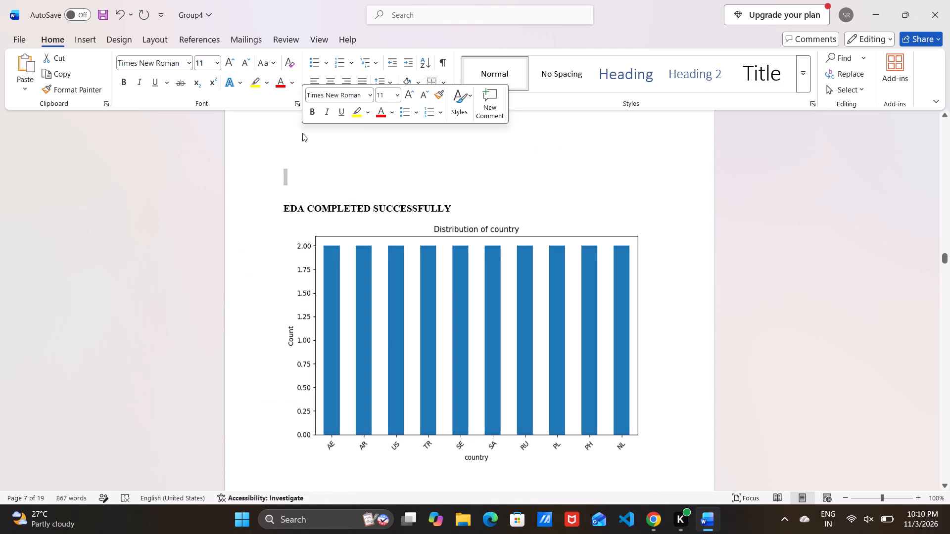
key("ctrl+c")
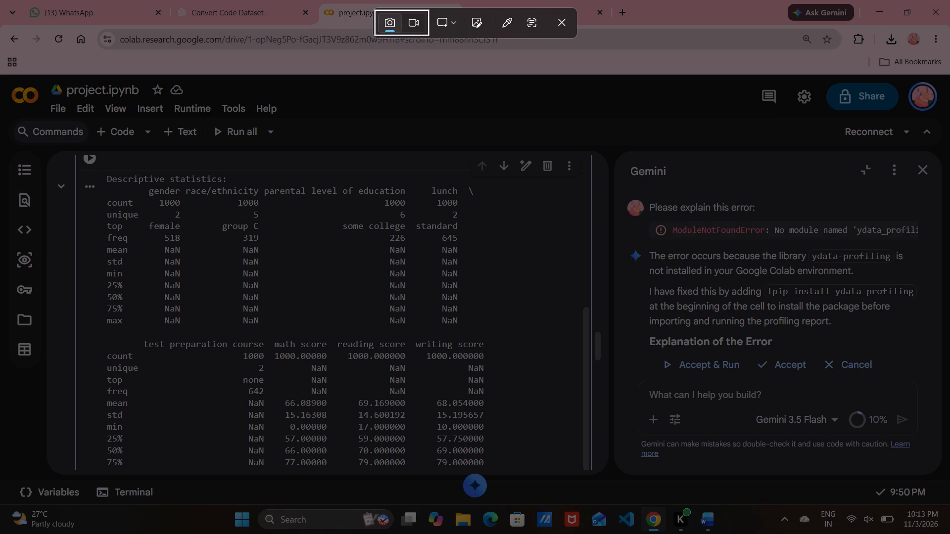
left_click_drag(76, 167, 491, 468)
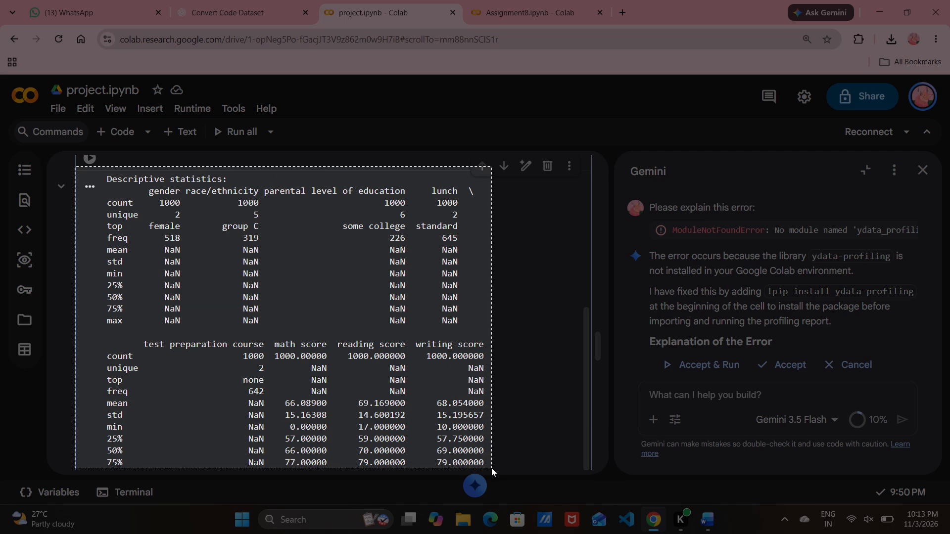
left_click_drag(491, 468, 494, 474)
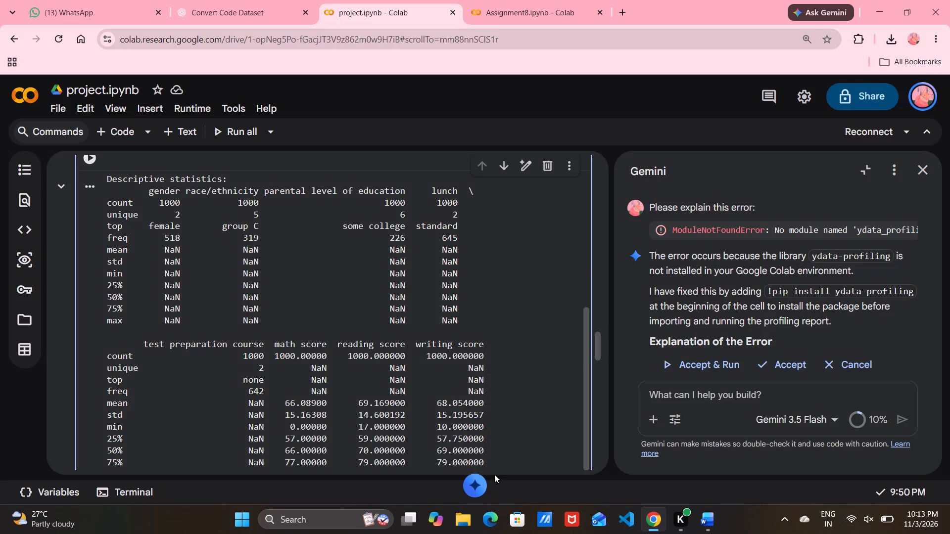
Switch to the Word report and paste the descriptive statistics screenshot on the blank line below the "First 5 rows" picture.
left_click(708, 520)
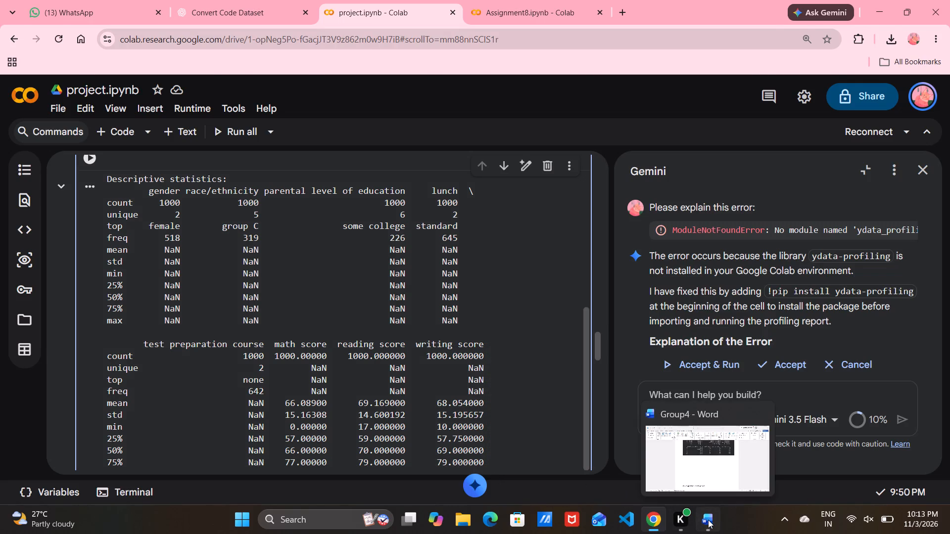
left_click(285, 268)
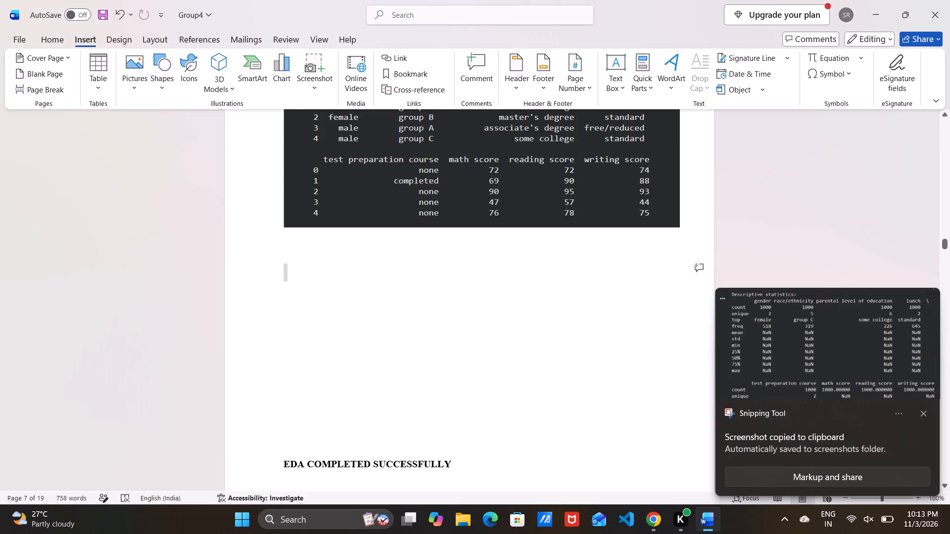
key("ctrl+v")
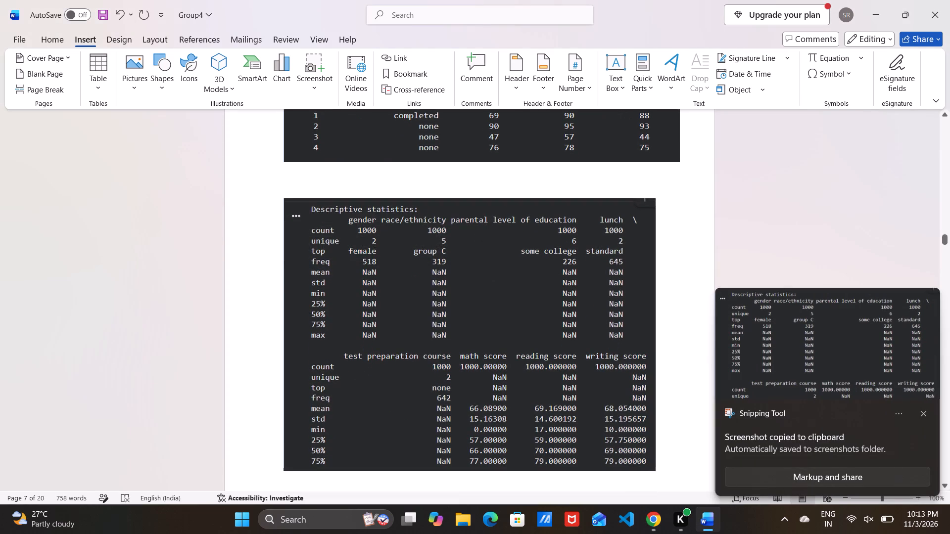
left_click(680, 325)
left_click(744, 262)
Remove the surplus blank lines between the descriptive statistics picture and the "EDA COMPLETED SUCCESSFULLY" heading.
scroll(659, 347, "down", 1)
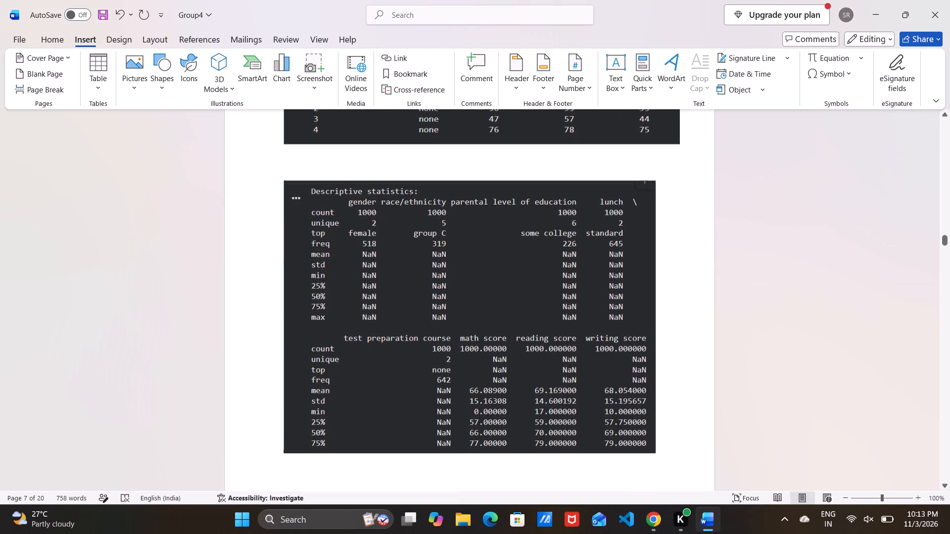
scroll(659, 347, "down", 1)
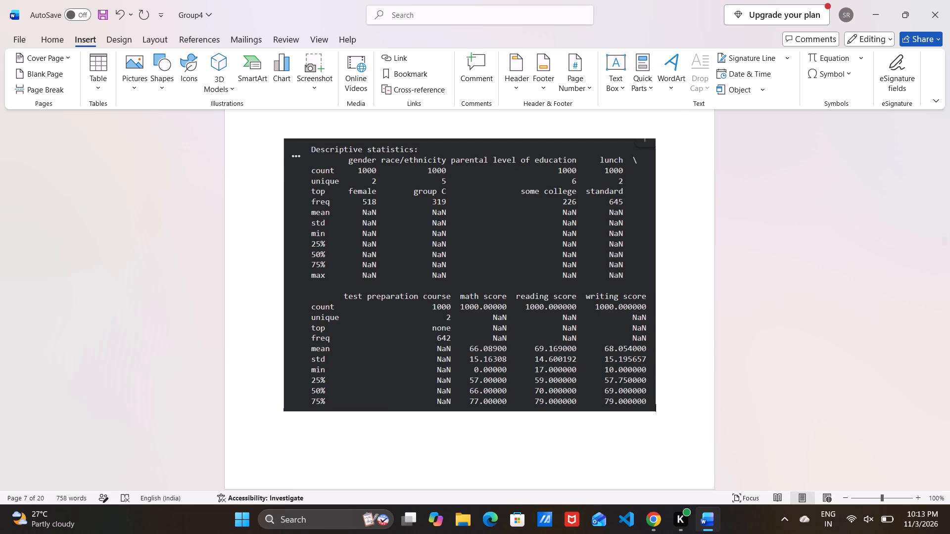
scroll(659, 347, "down", 2)
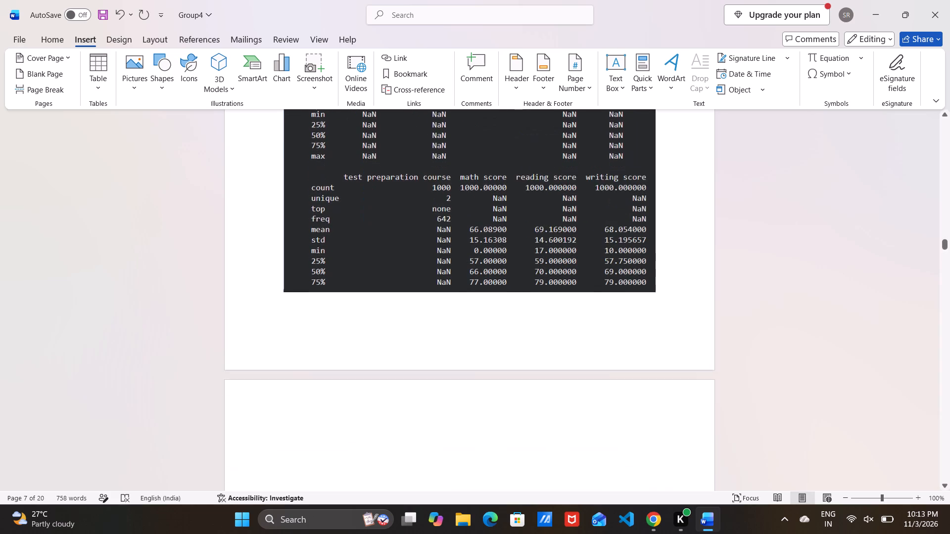
scroll(659, 347, "down", 4)
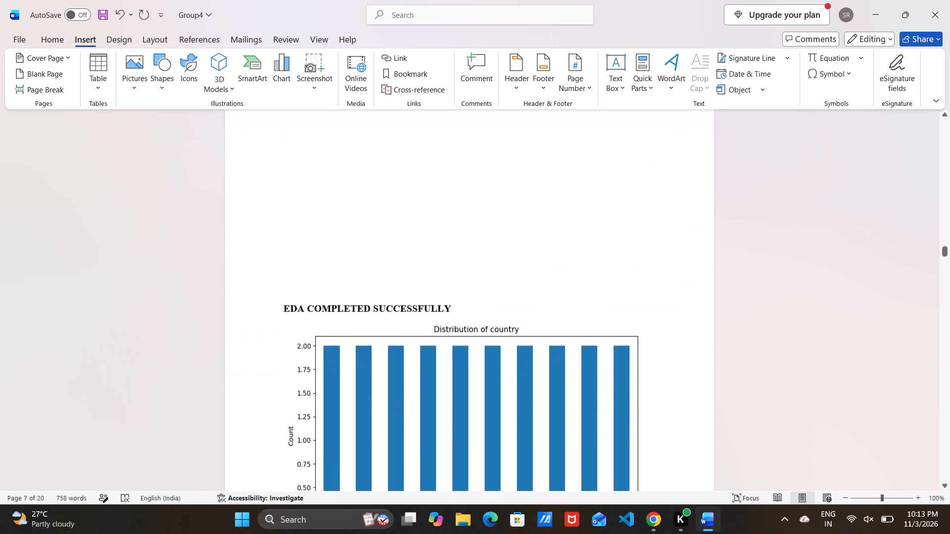
scroll(659, 347, "down", 3)
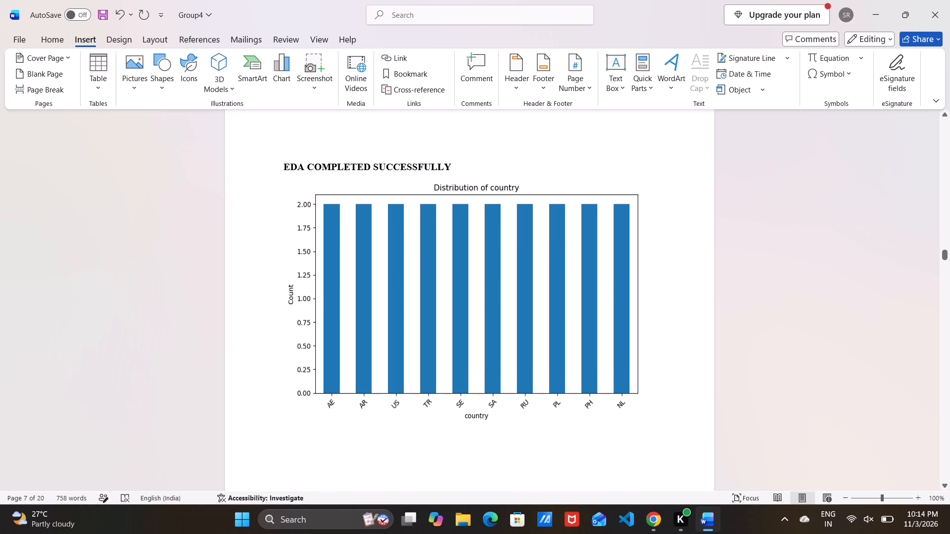
left_click(282, 167)
key("BackSpace")
key("BackSpace")
key("BackSpace")
scroll(282, 167, "up", 1)
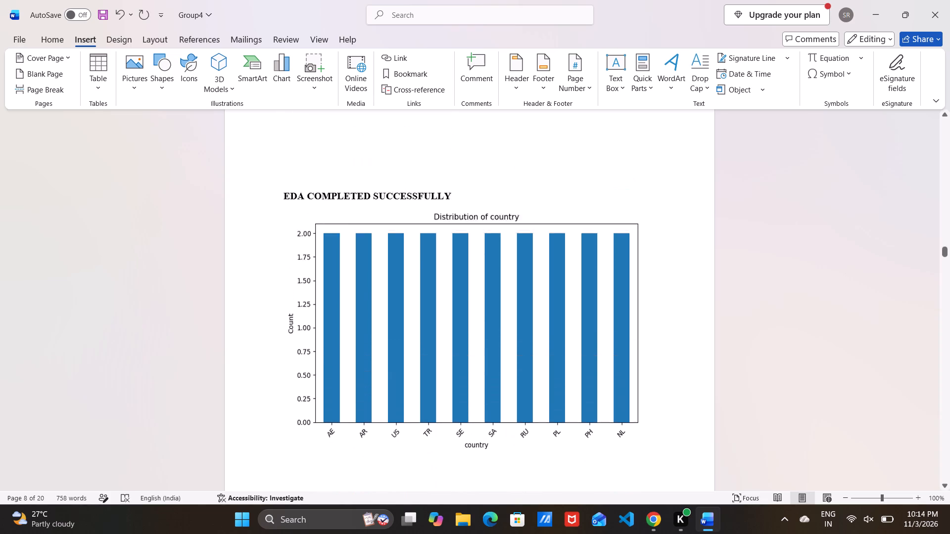
scroll(282, 167, "up", 1)
key("BackSpace")
key("BackSpace")
key("BackSpace")
key("BackSpace")
key("BackSpace")
key("BackSpace")
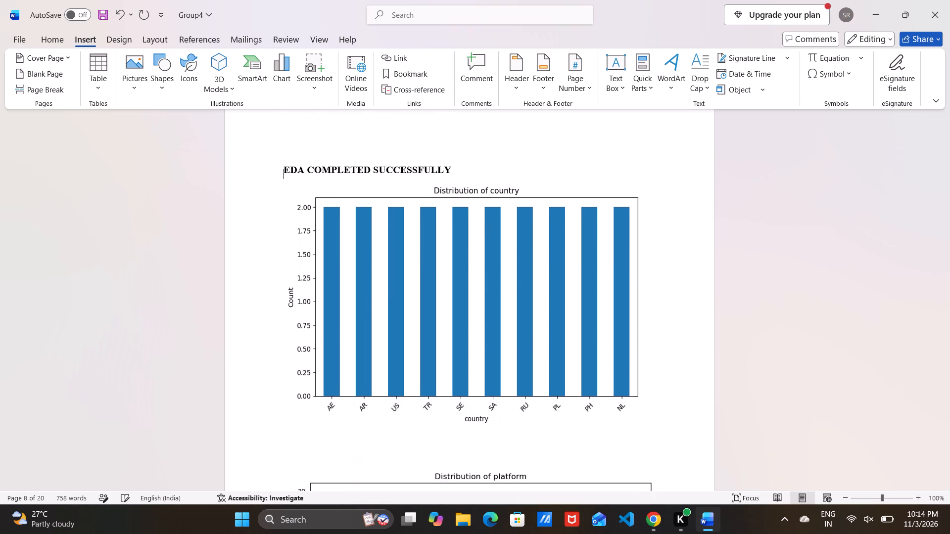
key("BackSpace")
key("BackSpace")
key("Return")
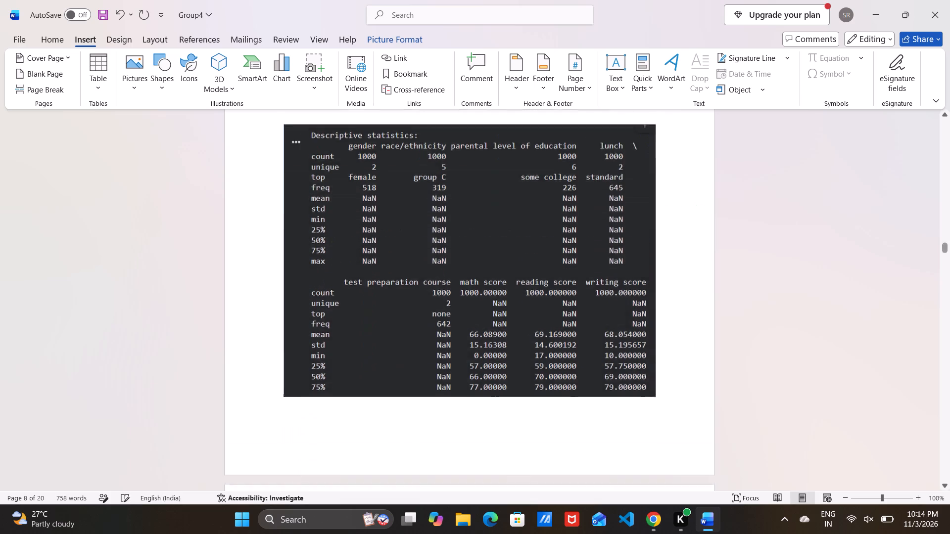
Delete the old "Distribution of country" chart below the "EDA COMPLETED SUCCESSFULLY" heading.
scroll(282, 167, "down", 4)
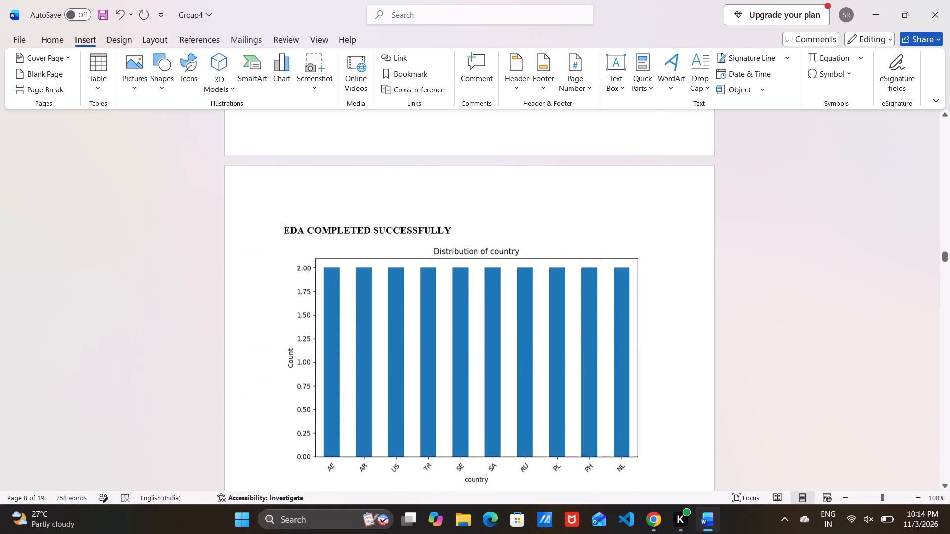
scroll(282, 167, "down", 6)
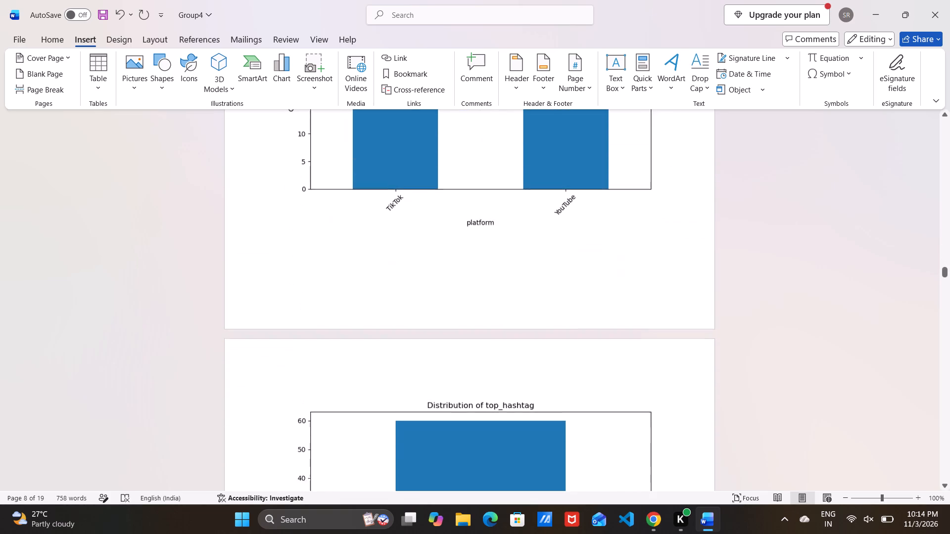
scroll(282, 167, "down", 3)
scroll(282, 167, "up", 2)
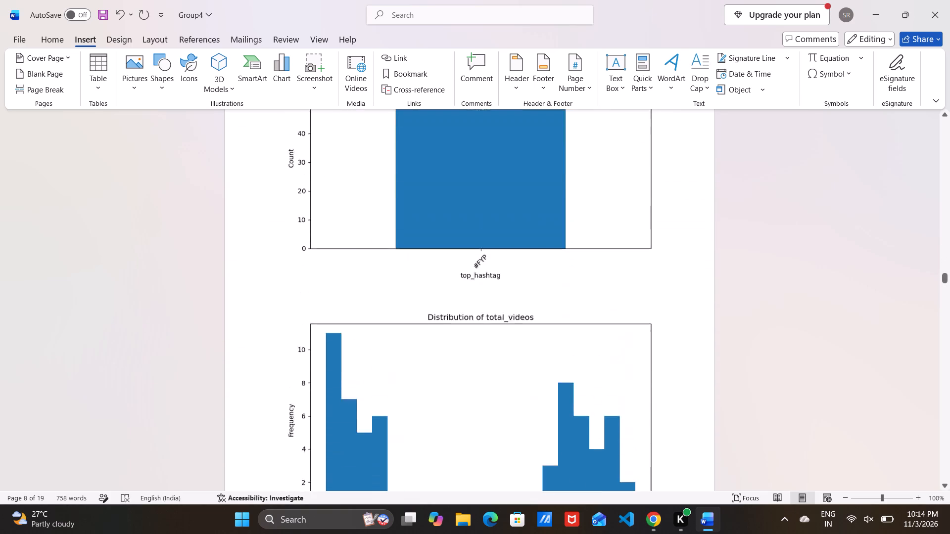
scroll(282, 167, "up", 5)
scroll(282, 167, "down", 1)
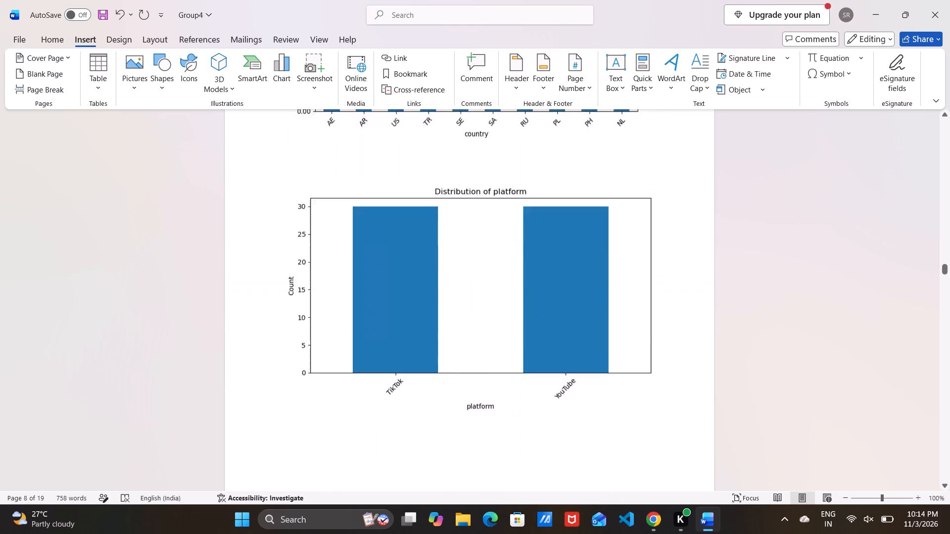
scroll(282, 167, "up", 3)
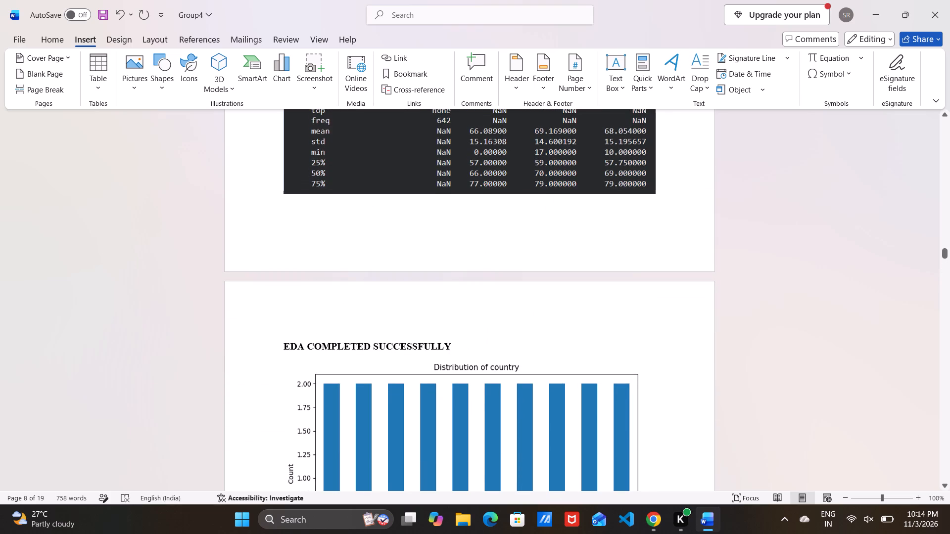
double_click(372, 375)
key("Delete")
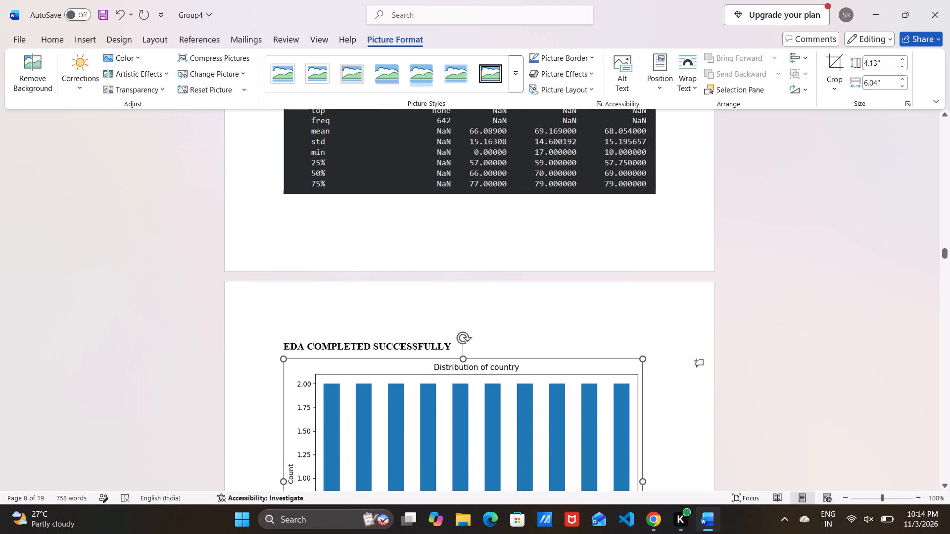
scroll(372, 375, "down", 1)
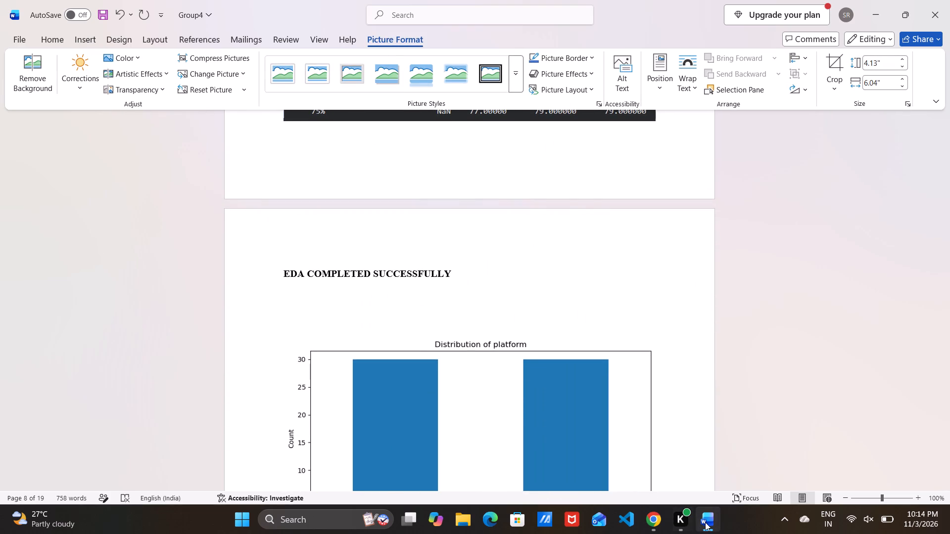
Switch to the project.ipynb Colab notebook in Chrome and take a screenshot of the "Distribution of Math Scores" histogram.
left_click(655, 520)
scroll(417, 350, "down", 5)
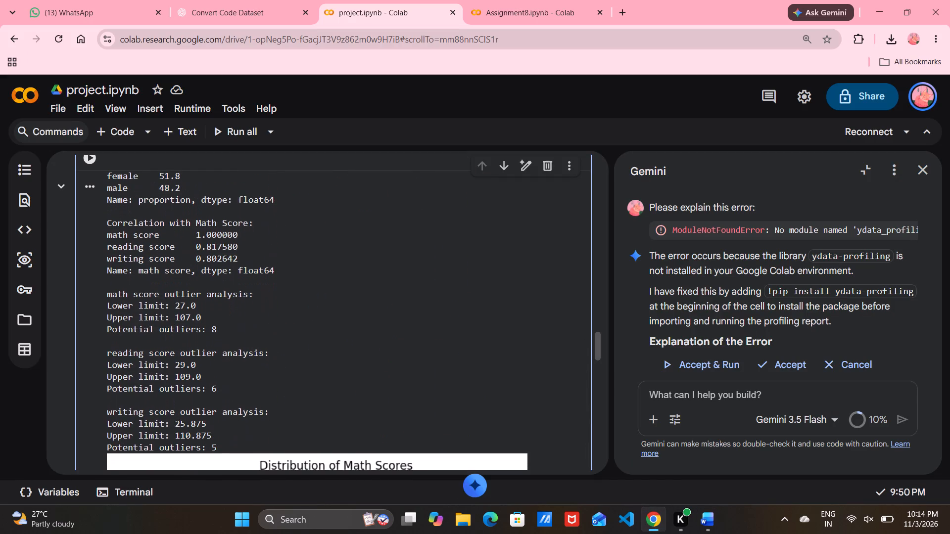
scroll(417, 350, "down", 4)
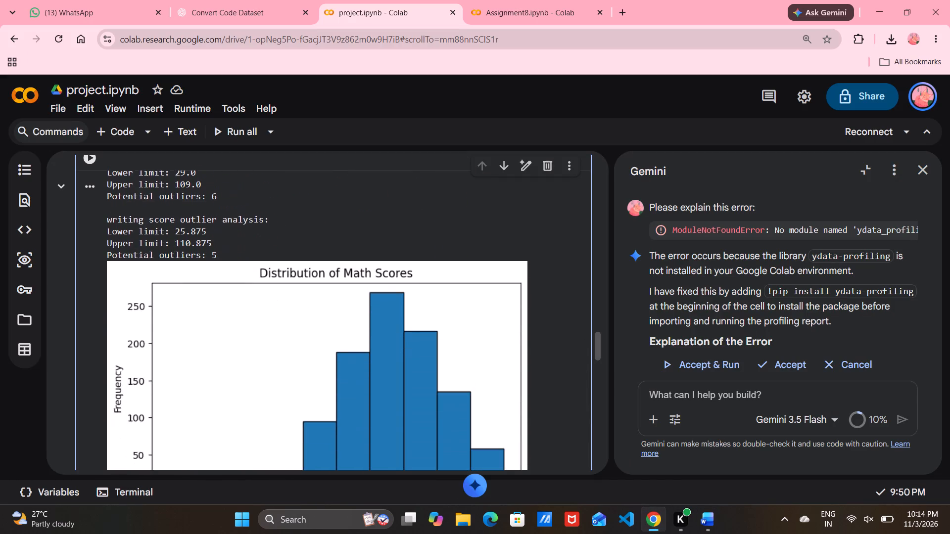
scroll(417, 350, "down", 4)
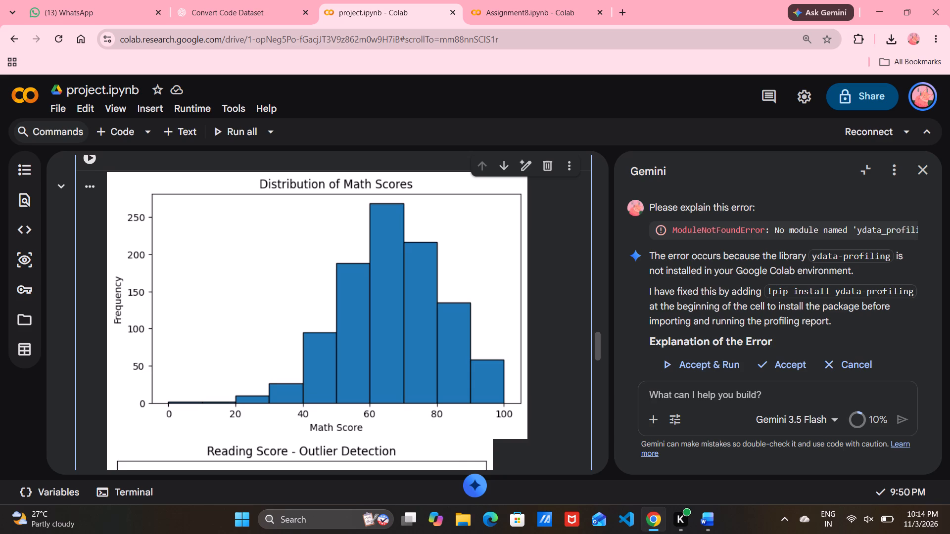
scroll(417, 350, "up", 1)
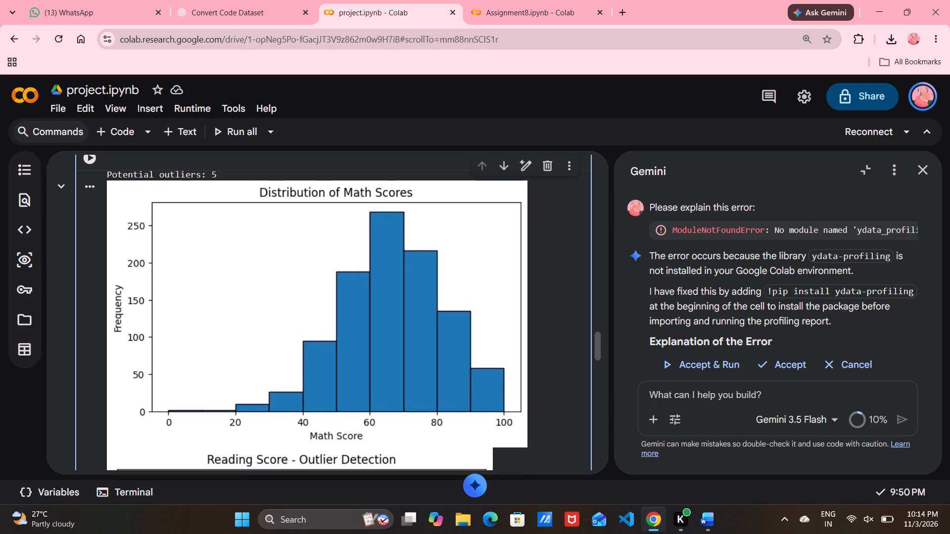
scroll(417, 350, "up", 1)
key("Print")
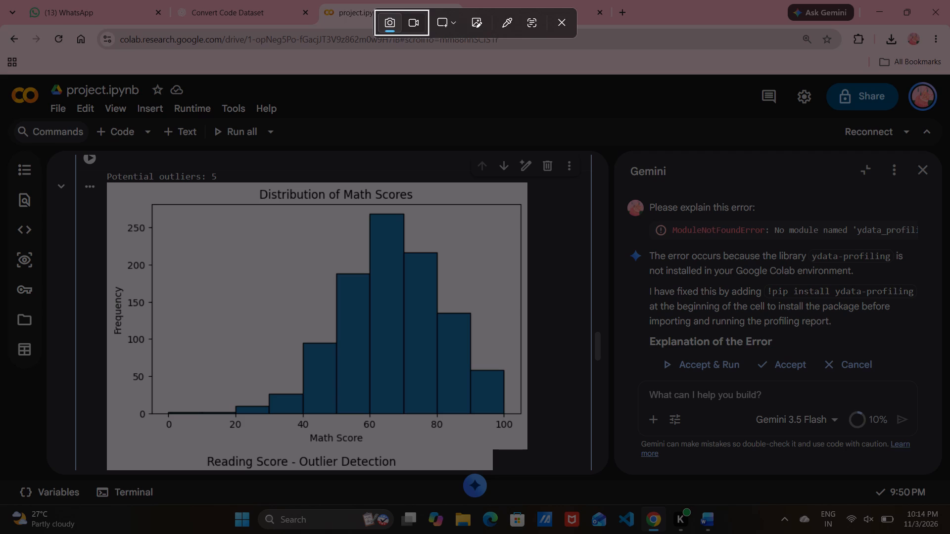
left_click_drag(105, 183, 545, 445)
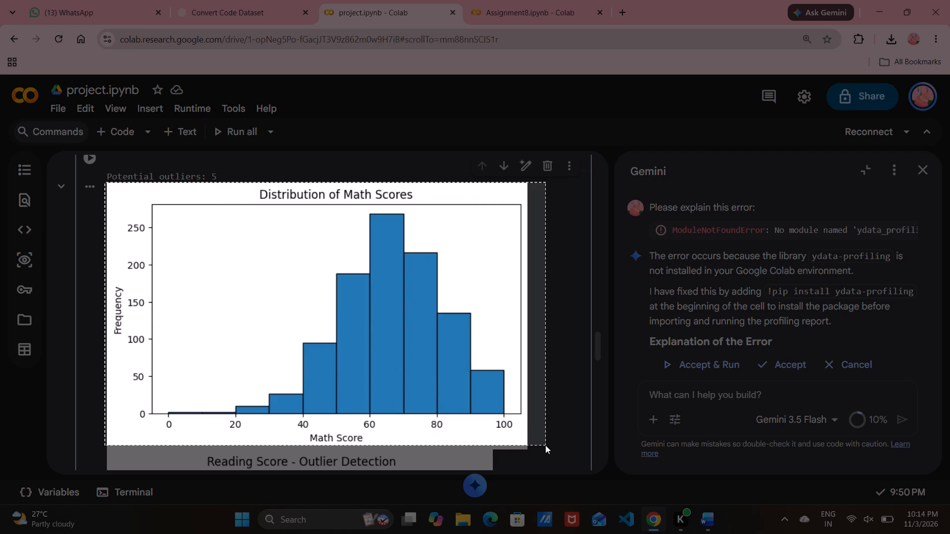
left_click_drag(545, 445, 539, 446)
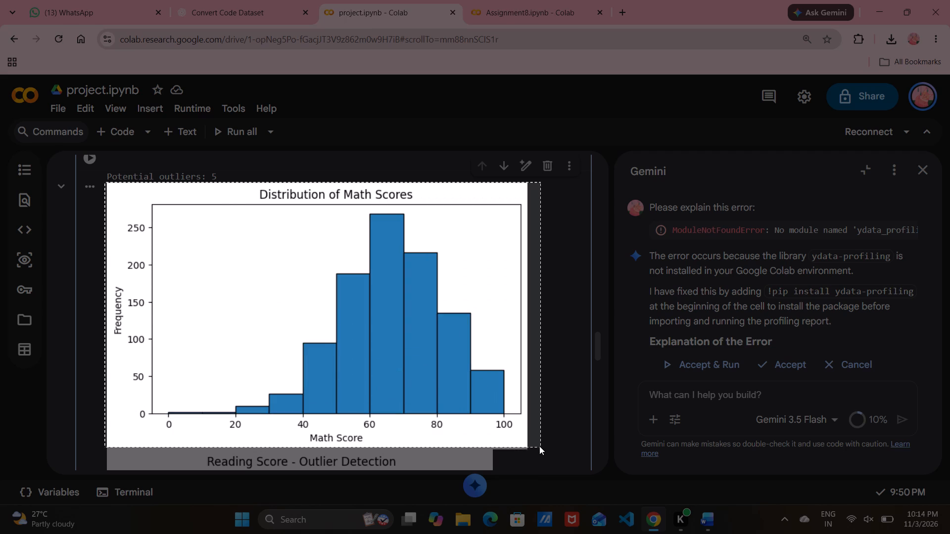
left_click_drag(539, 446, 528, 446)
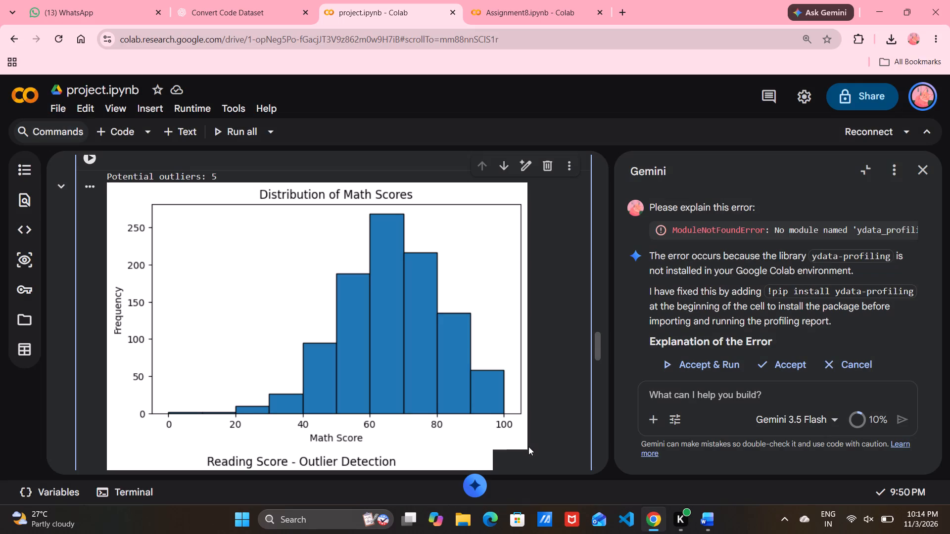
Switch to the Word report and paste the math scores histogram on the blank line below the "EDA COMPLETED SUCCESSFULLY" heading.
scroll(528, 446, "down", 4)
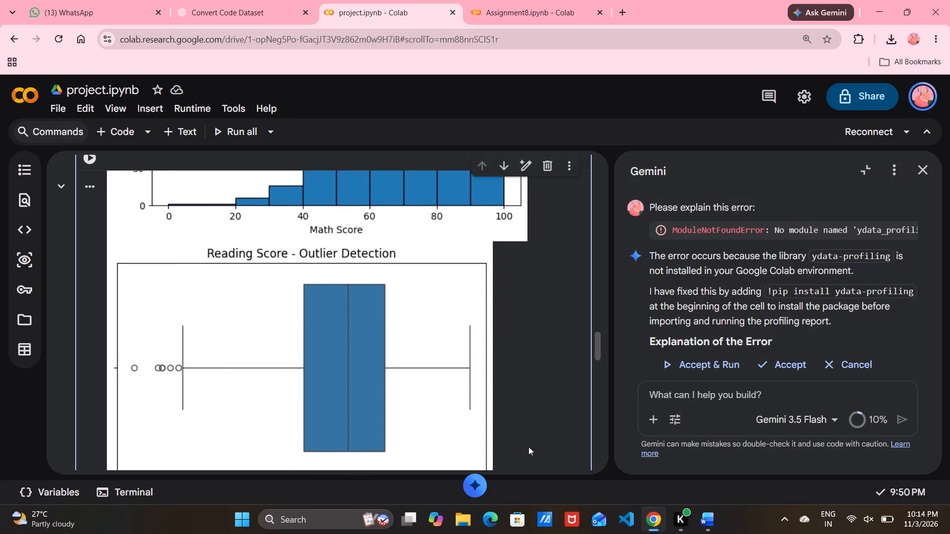
scroll(528, 446, "down", 2)
left_click(703, 521)
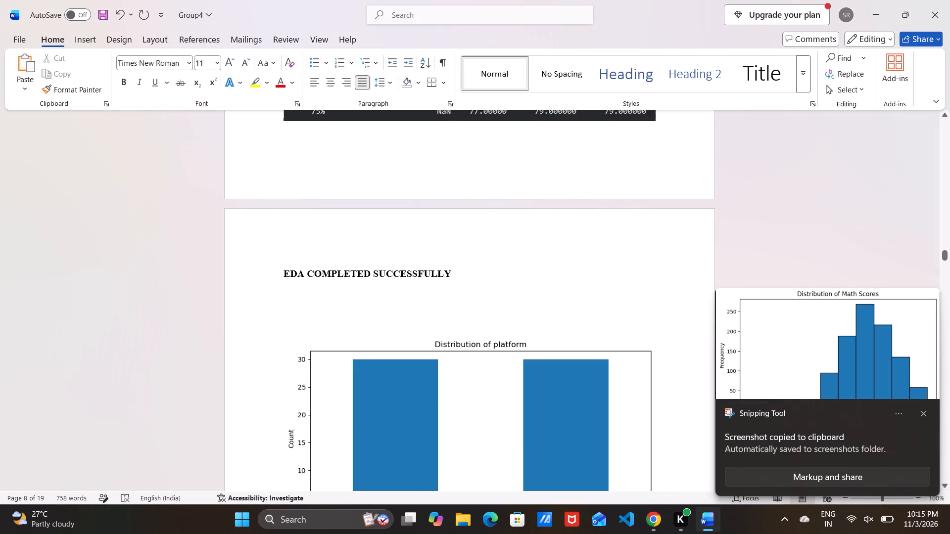
left_click(296, 294)
left_click(290, 299)
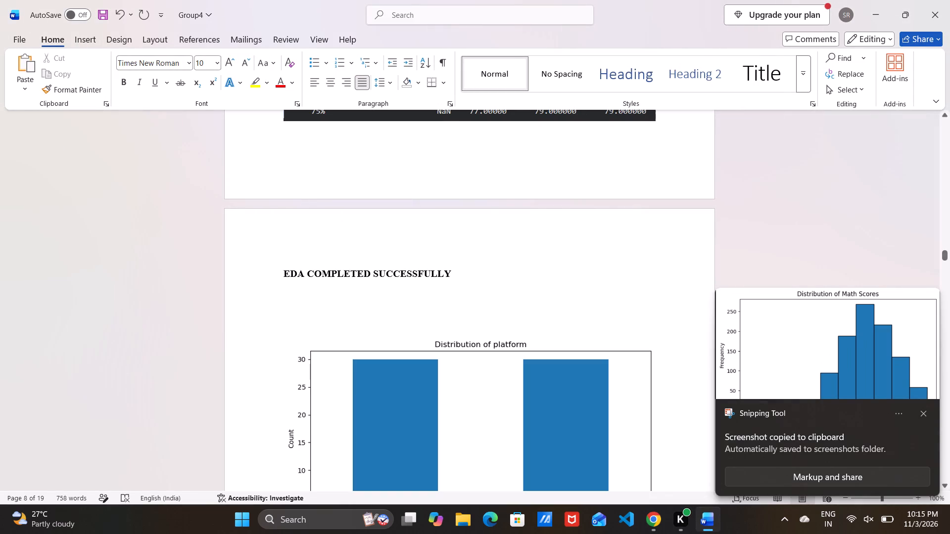
left_click(288, 302)
key("Down")
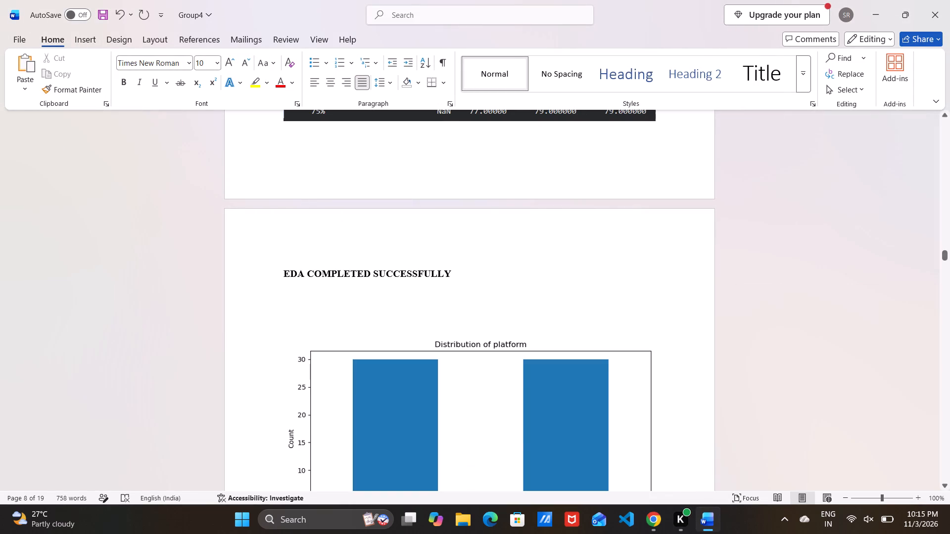
key("ctrl+v")
Delete the old "Distribution of platform" chart below the pasted math scores histogram and place the cursor in the gap.
scroll(387, 326, "down", 2)
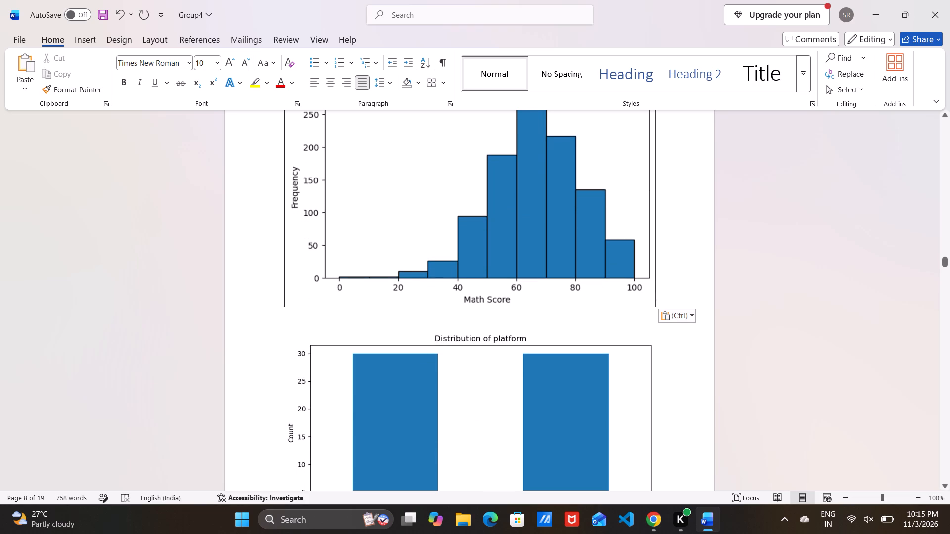
scroll(378, 347, "down", 1)
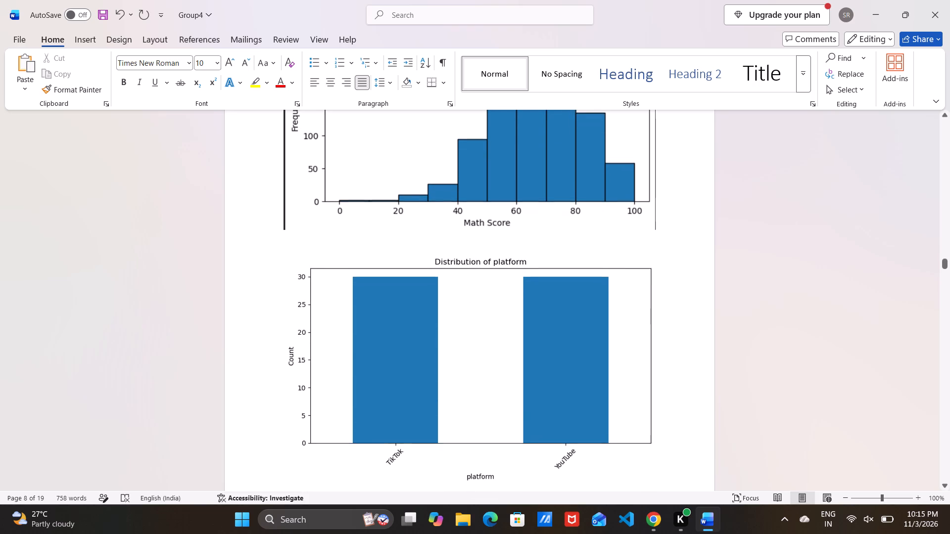
left_click(378, 347)
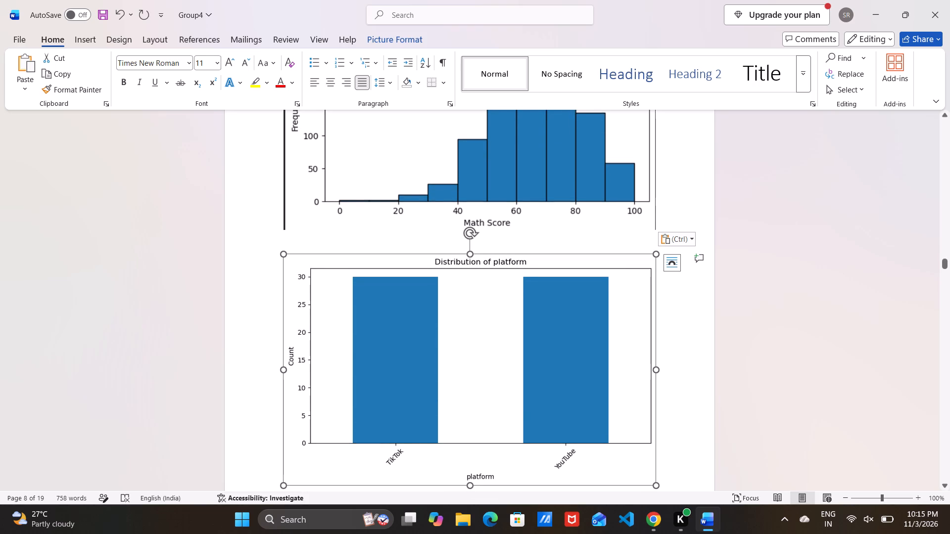
key("Delete")
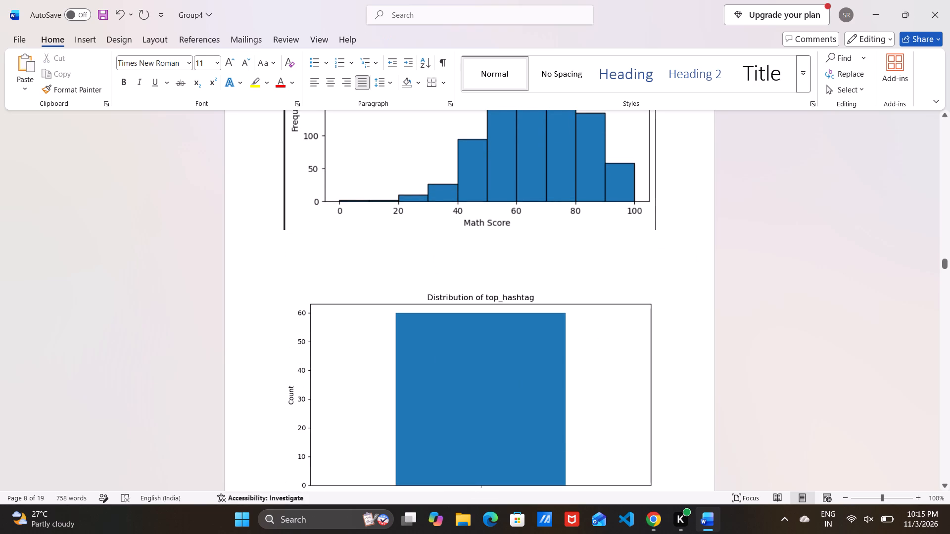
key("Down")
Switch to the Colab notebook in Chrome and take a screenshot of the "Reading Score - Outlier Detection" box plot.
left_click(654, 524)
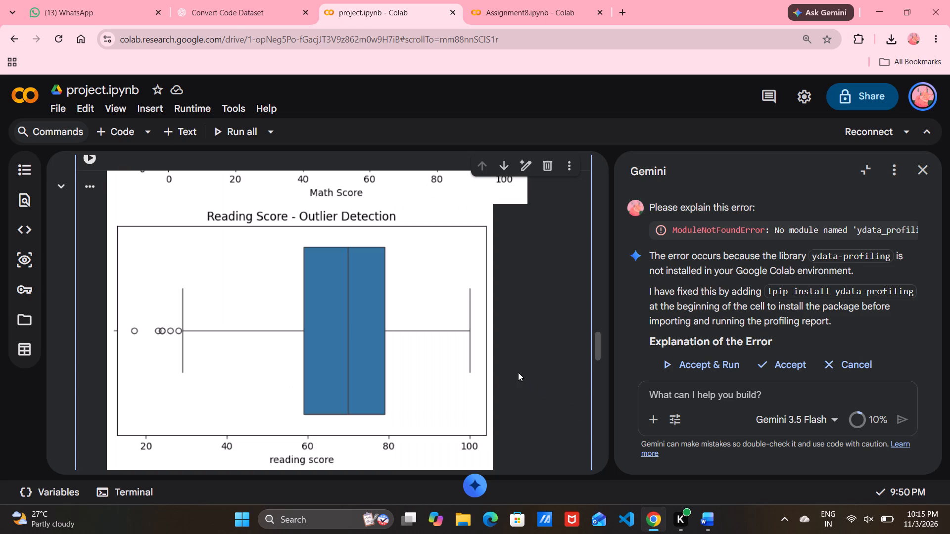
scroll(518, 372, "down", 1)
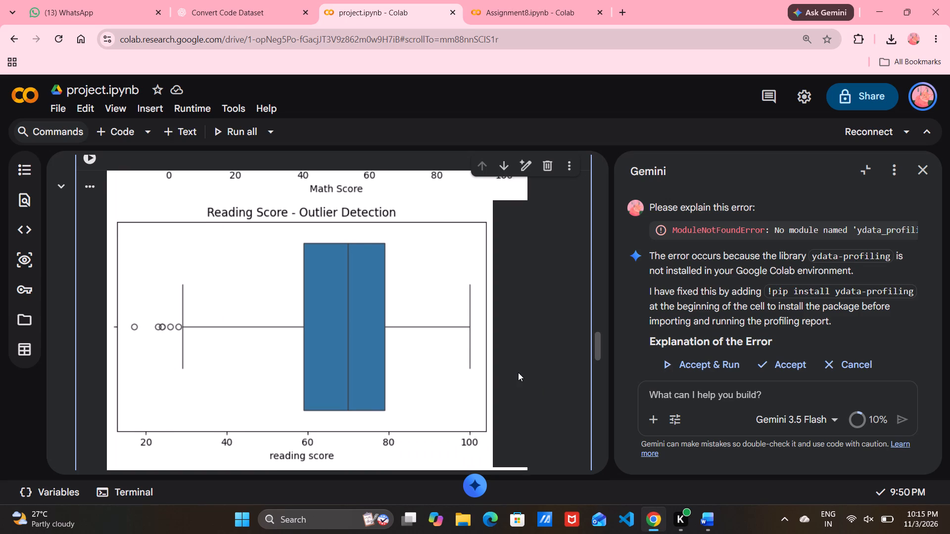
scroll(518, 372, "down", 1)
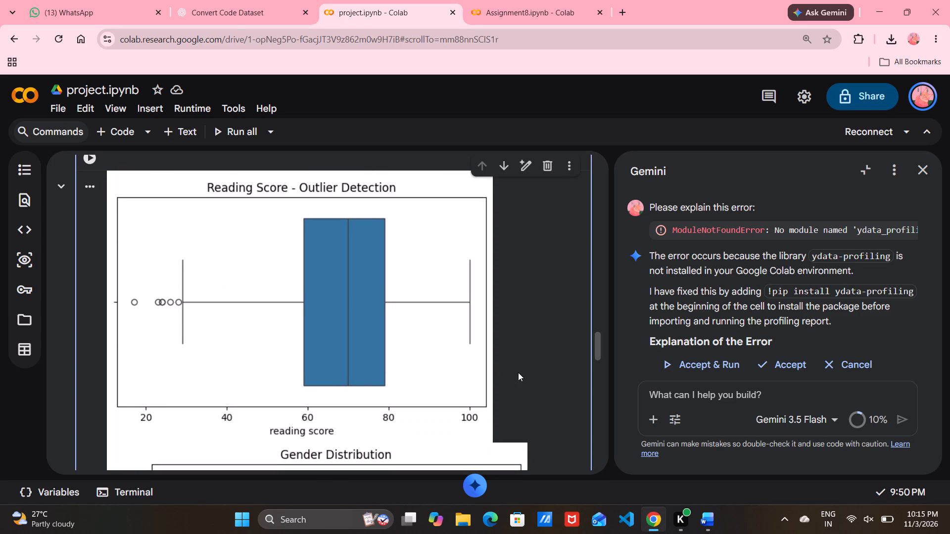
scroll(518, 372, "down", 1)
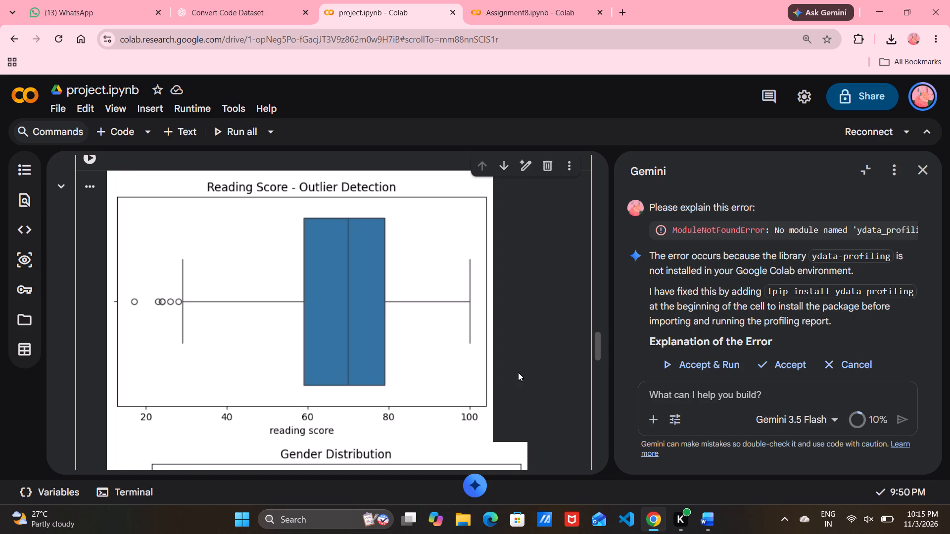
key("Print")
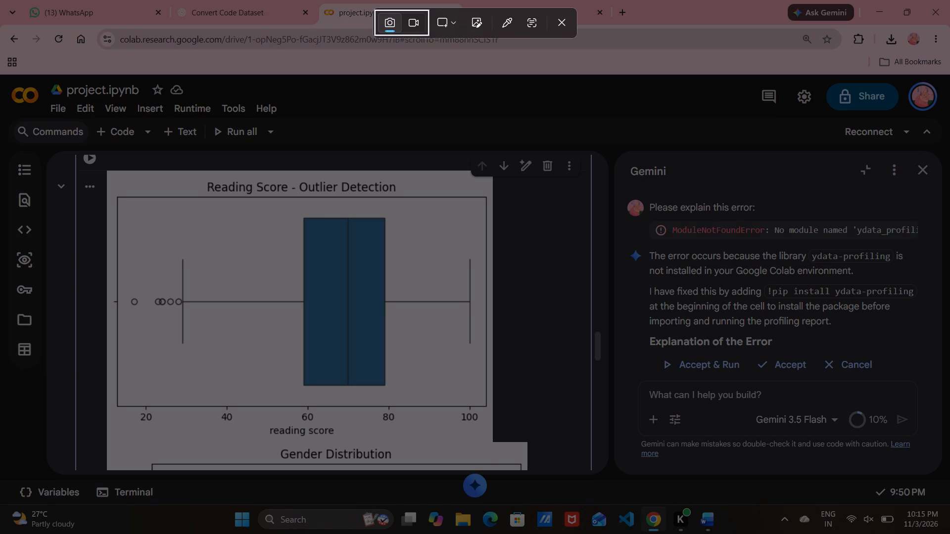
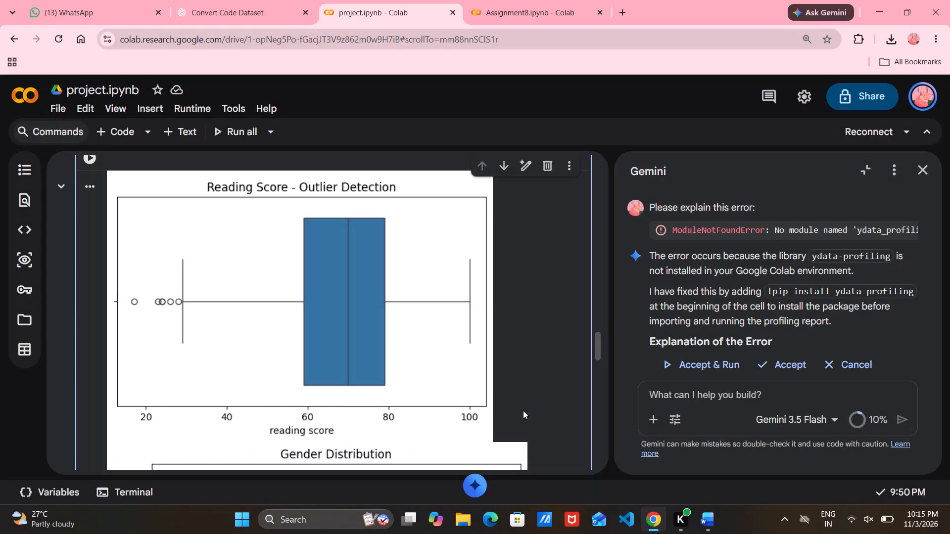
Switch to the Word report and paste the reading score box plot in the gap below the math scores histogram.
scroll(523, 410, "down", 4)
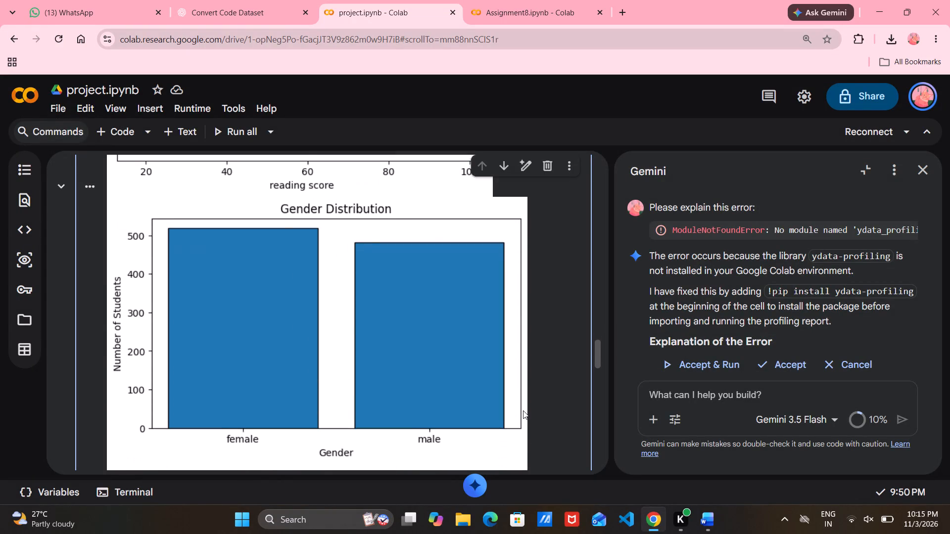
scroll(523, 410, "down", 3)
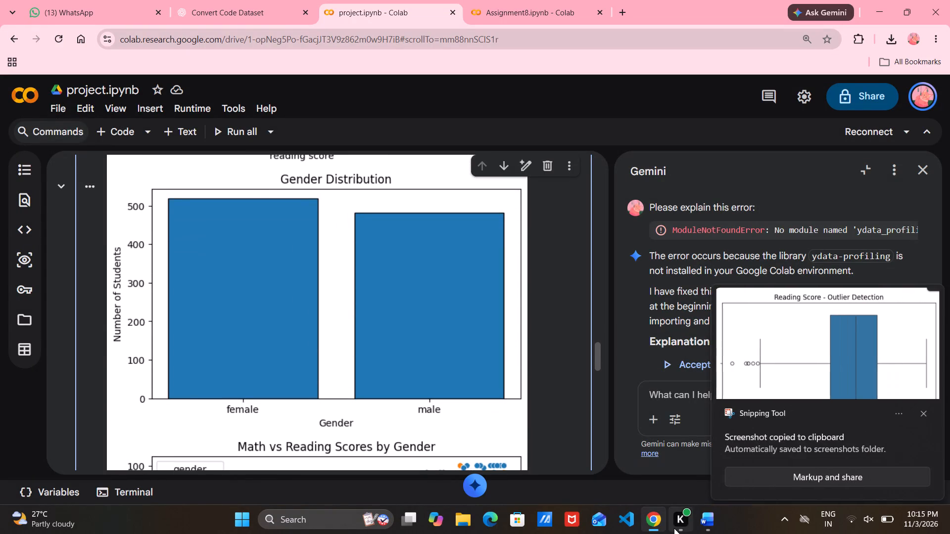
left_click(705, 528)
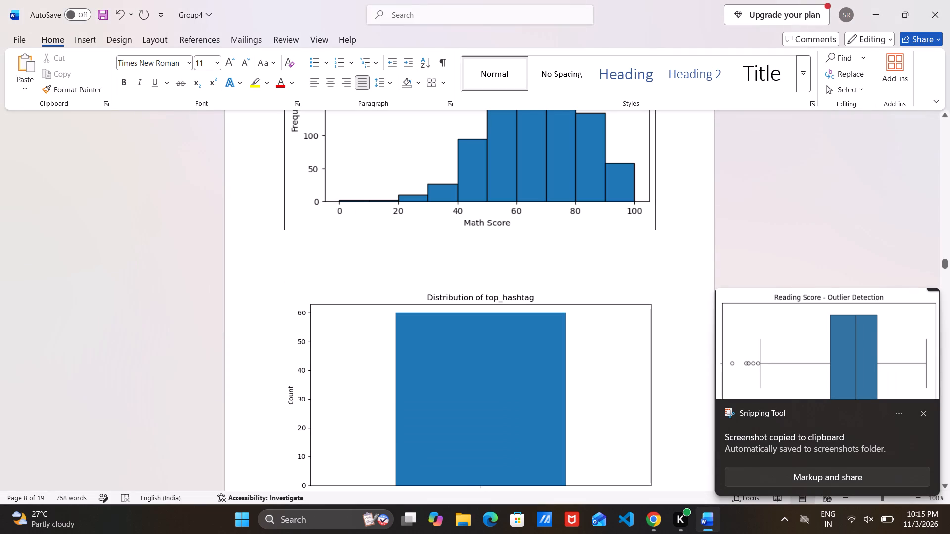
left_click(287, 278)
key("ctrl+v")
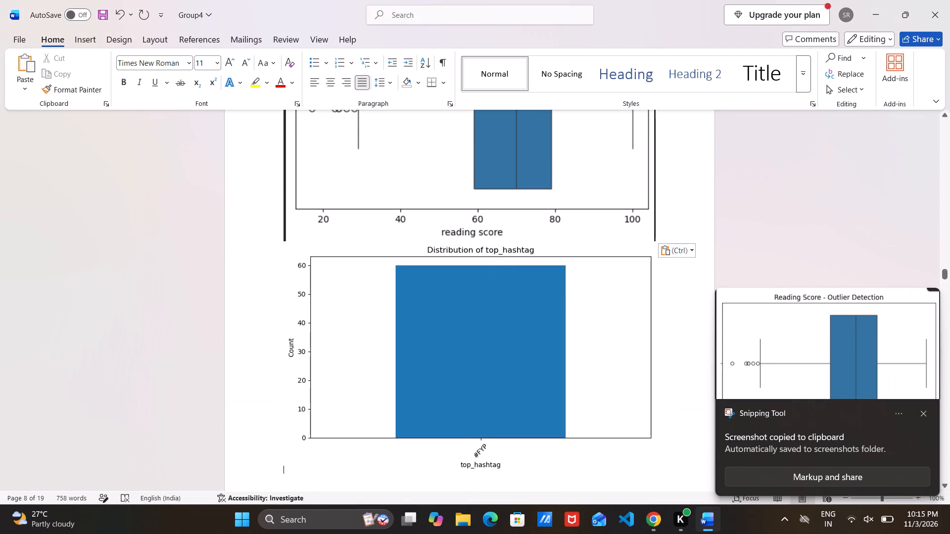
Delete the old "Distribution of top_hashtag" chart and place the cursor above the "Distribution of total_videos" chart on the following page.
left_click(455, 321)
key("Delete")
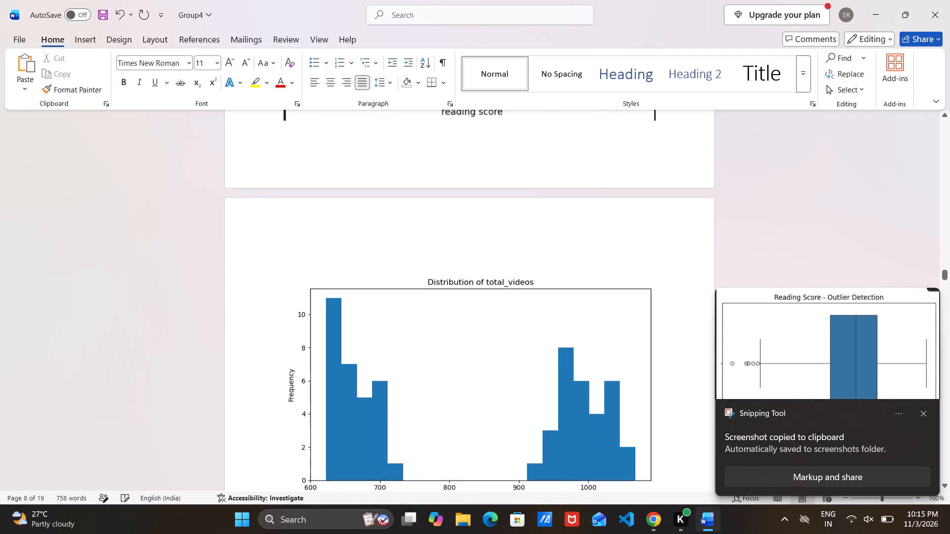
scroll(538, 254, "up", 1)
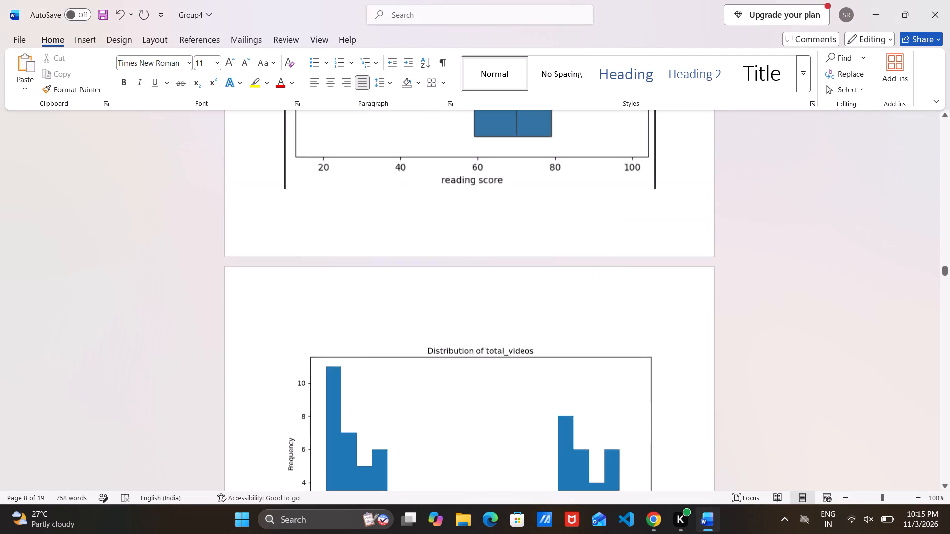
scroll(538, 254, "up", 2)
scroll(538, 254, "down", 2)
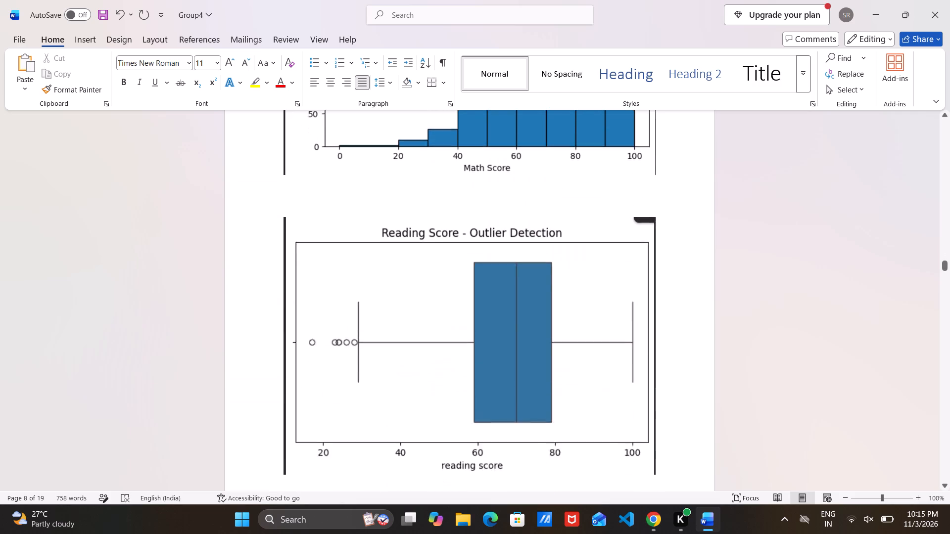
scroll(538, 254, "down", 2)
left_click(302, 273)
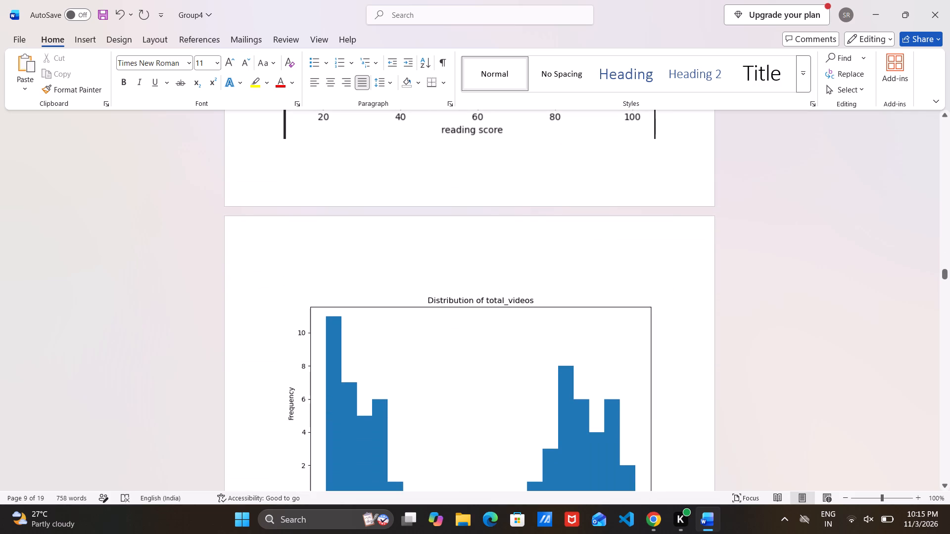
Switch to the Colab notebook in Chrome and take a screenshot of the "Gender Distribution" bar chart.
left_click(658, 523)
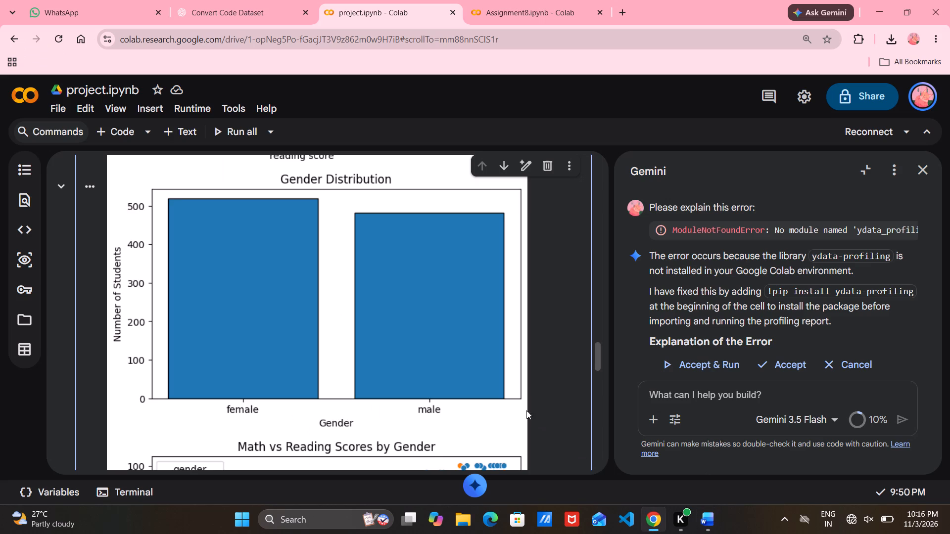
key("Print")
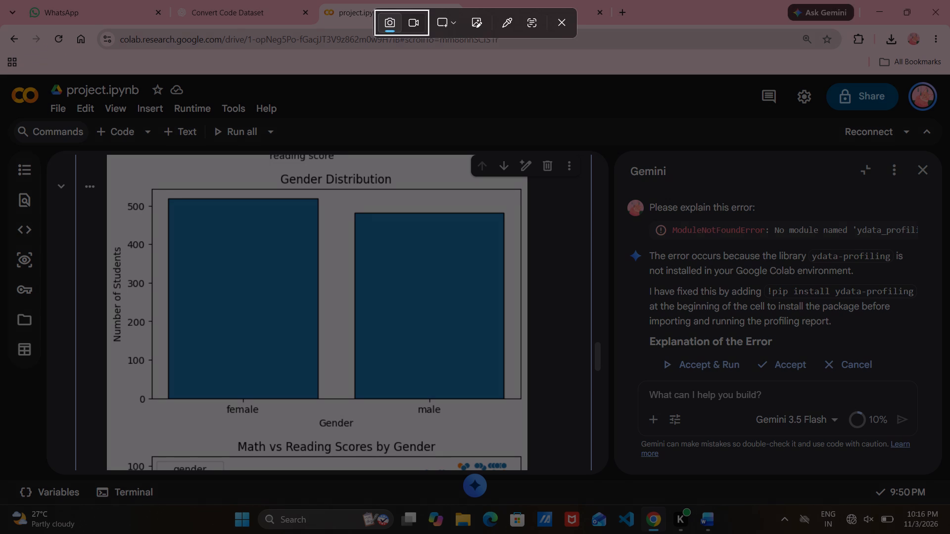
left_click(106, 178)
left_click_drag(107, 170, 471, 294)
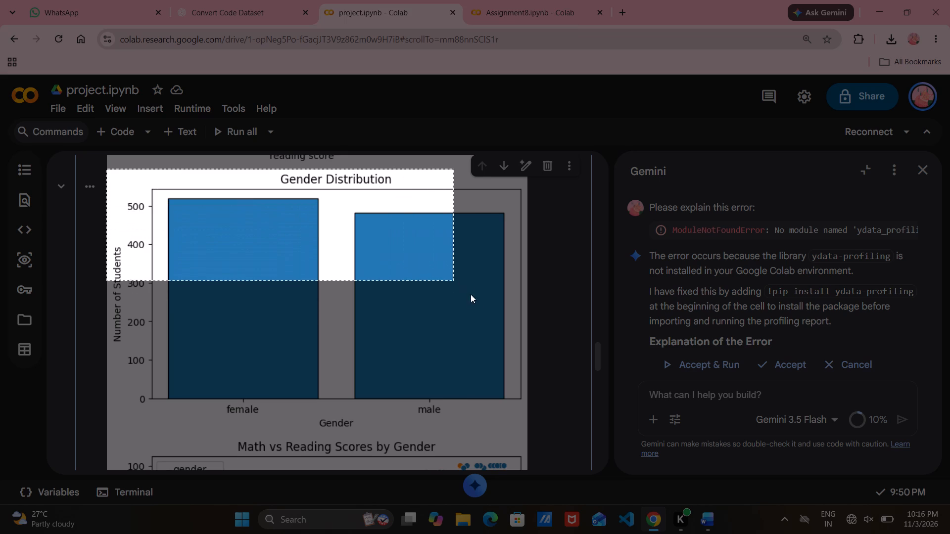
left_click_drag(471, 294, 536, 435)
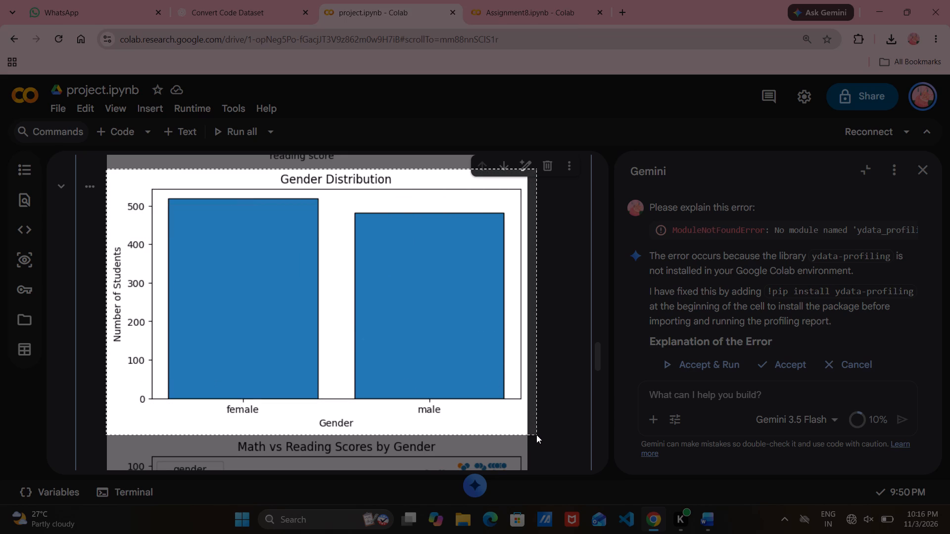
left_click_drag(536, 435, 531, 437)
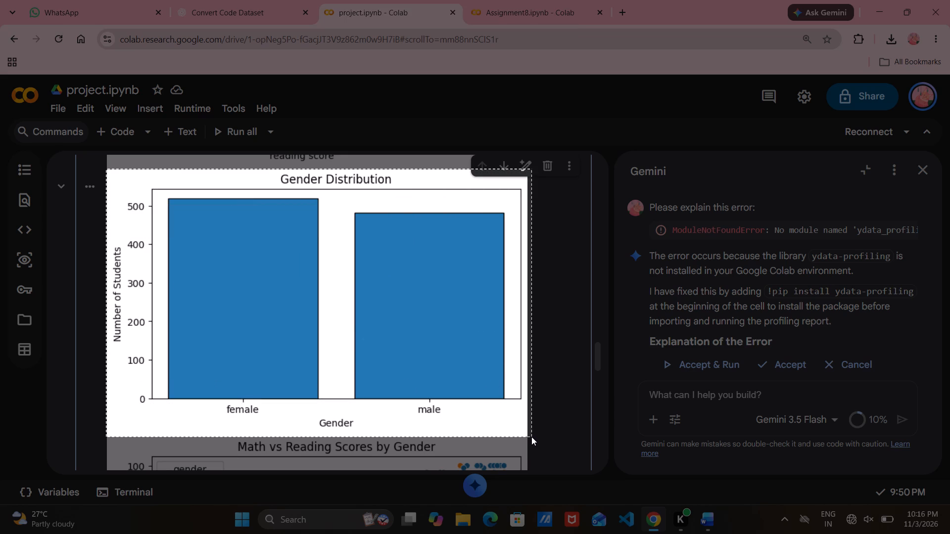
left_click_drag(531, 437, 528, 432)
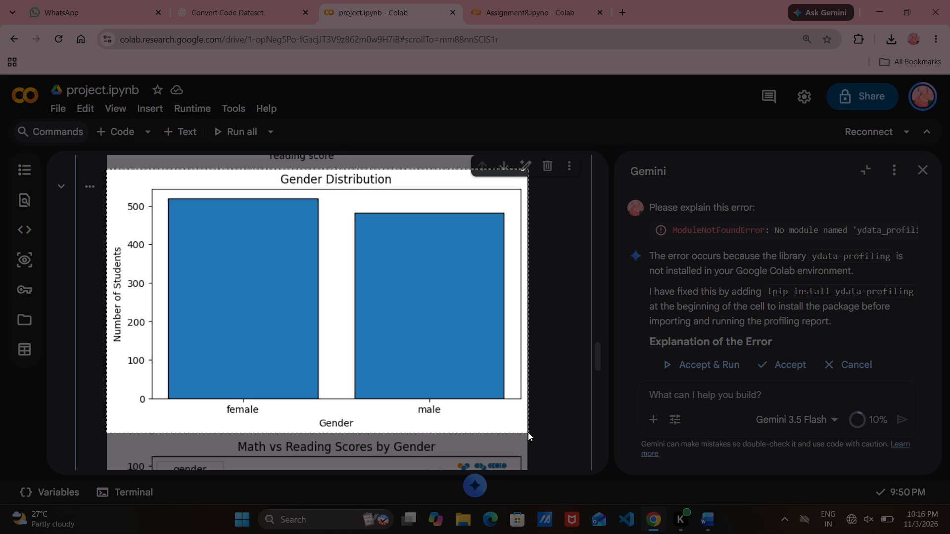
left_click_drag(528, 432, 531, 429)
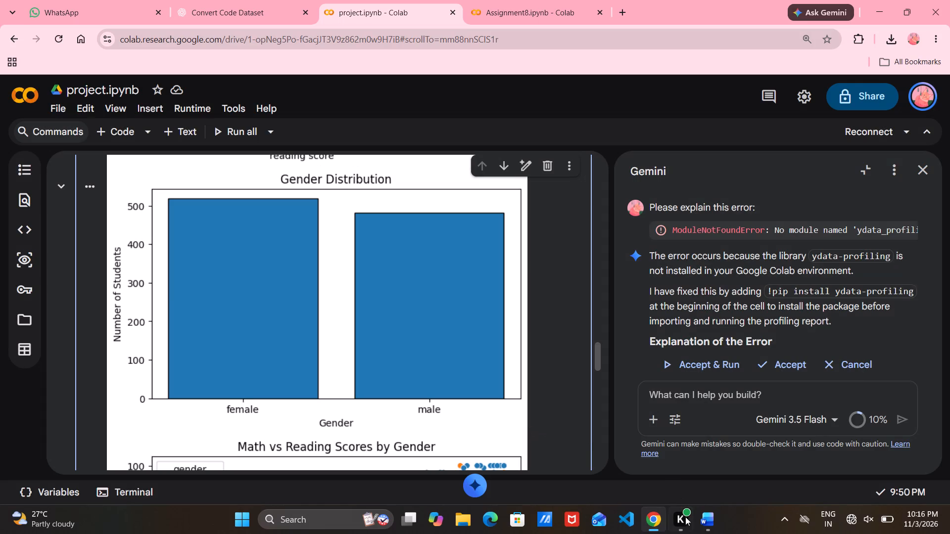
Switch to the Word report and paste the gender distribution chart above the "Distribution of total_videos" chart.
left_click(699, 528)
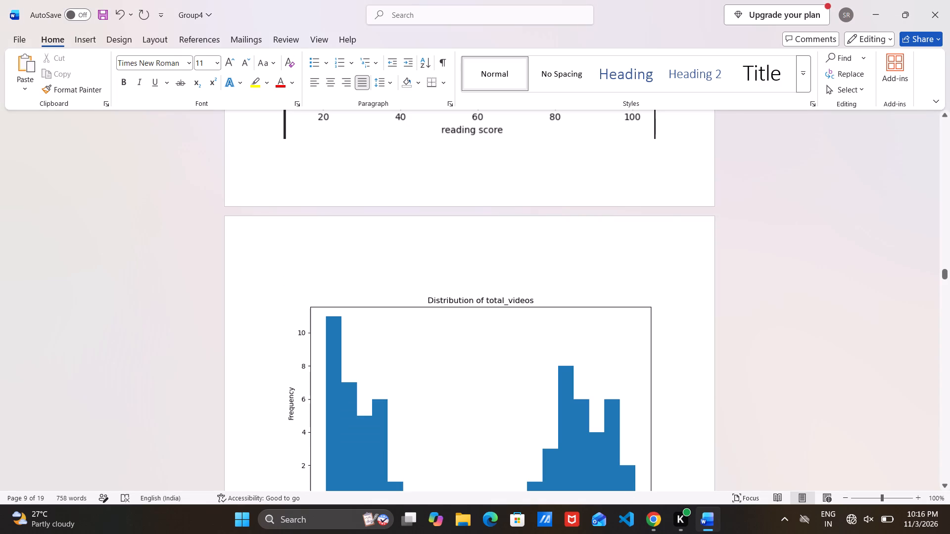
left_click(289, 284)
key("ctrl+v")
Delete the old "Distribution of total_videos" chart and place the cursor on the line below the gender distribution chart.
left_click(386, 308)
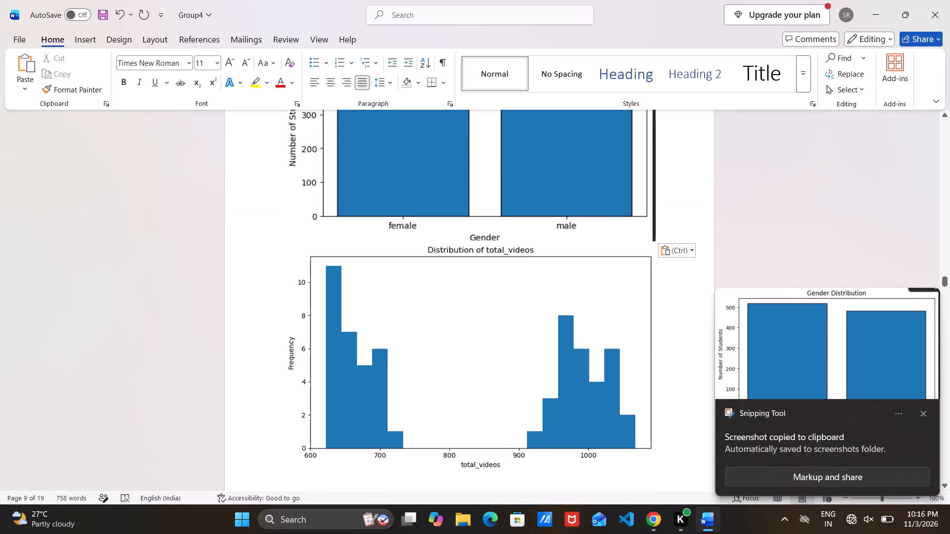
key("Delete")
left_click(331, 269)
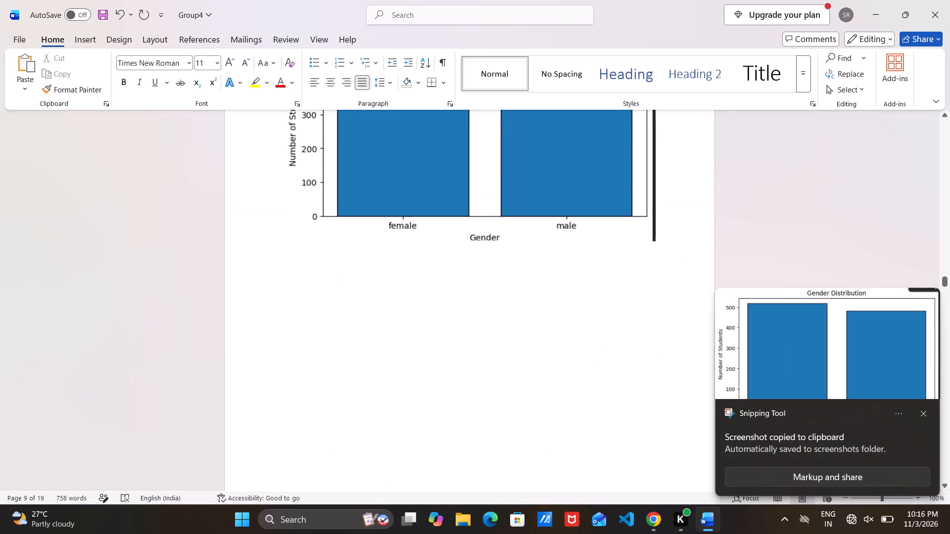
Switch to the Colab notebook in Chrome and take a screenshot of the "Math vs Reading Scores by Gender" scatter plot.
left_click(661, 529)
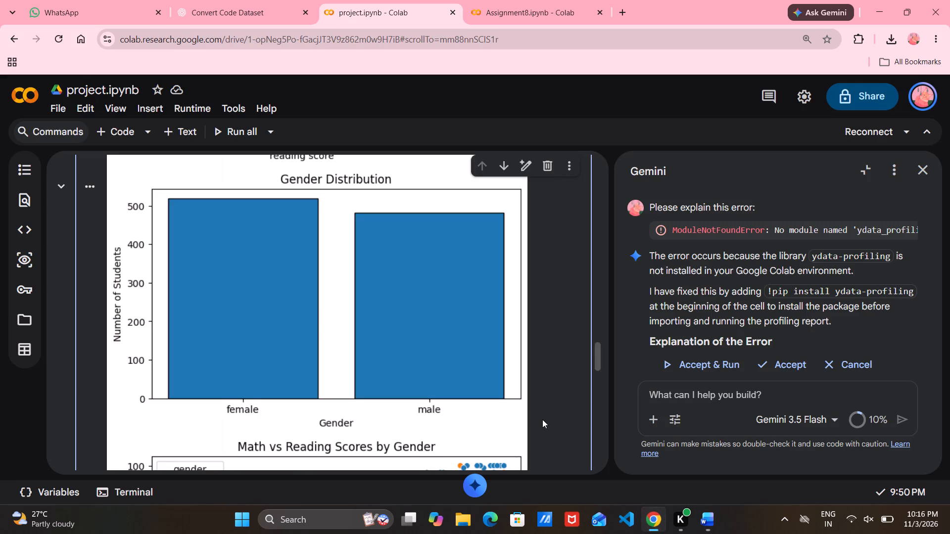
scroll(508, 390, "down", 2)
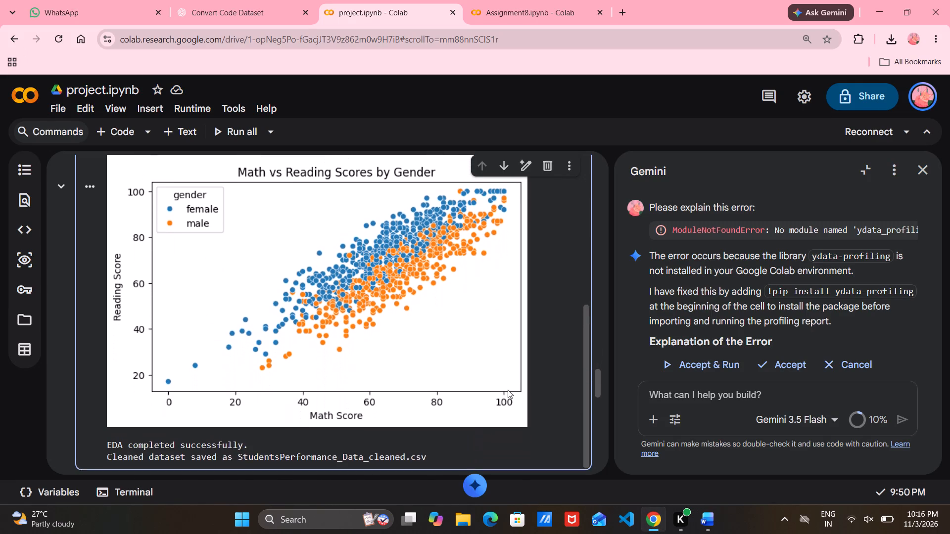
scroll(508, 390, "down", 2)
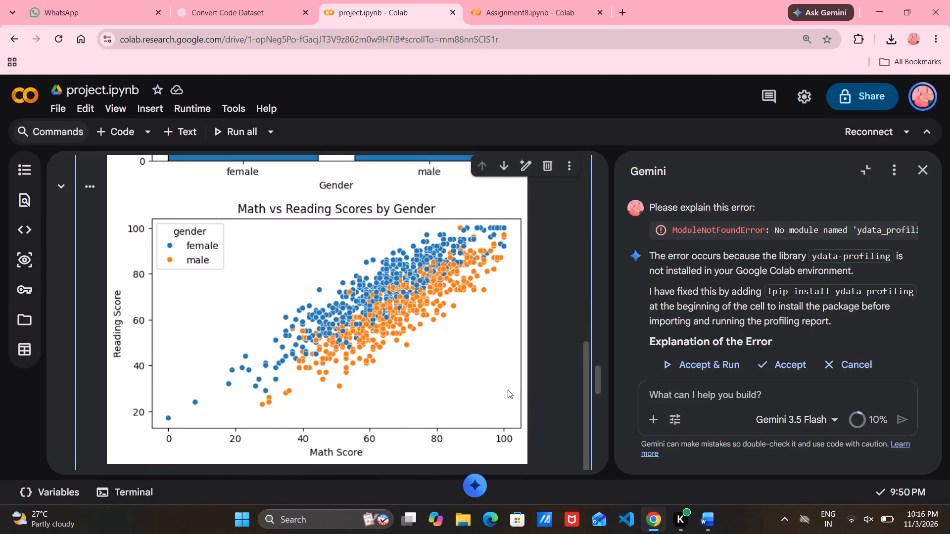
key("Print")
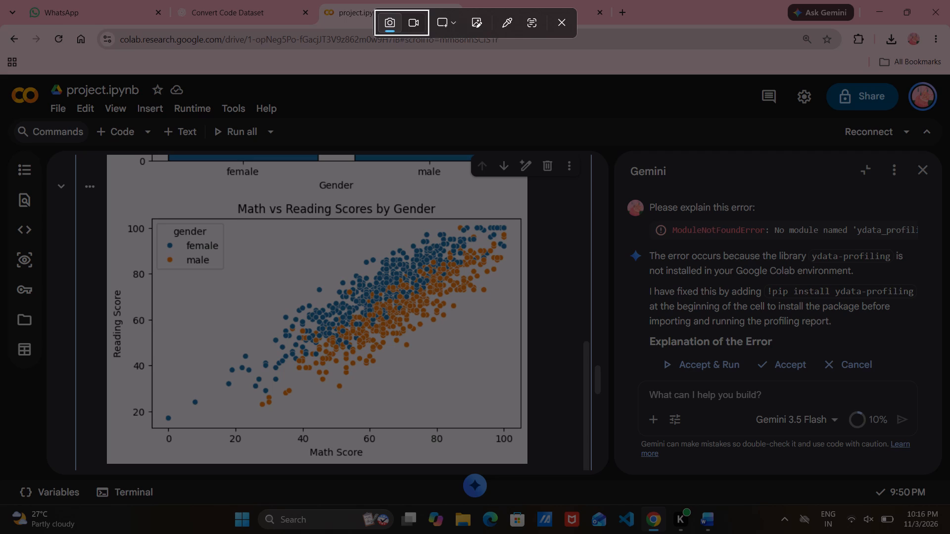
left_click_drag(105, 187, 492, 456)
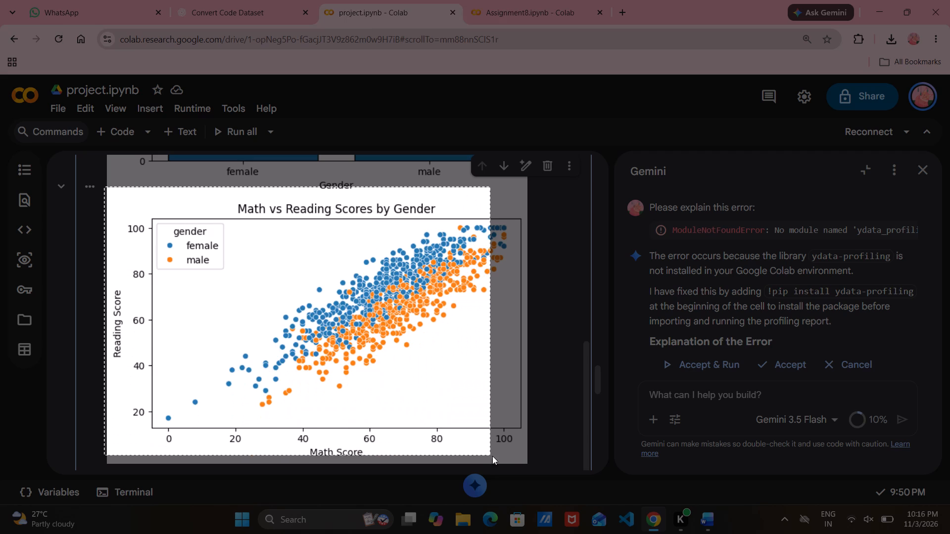
left_click_drag(492, 456, 530, 465)
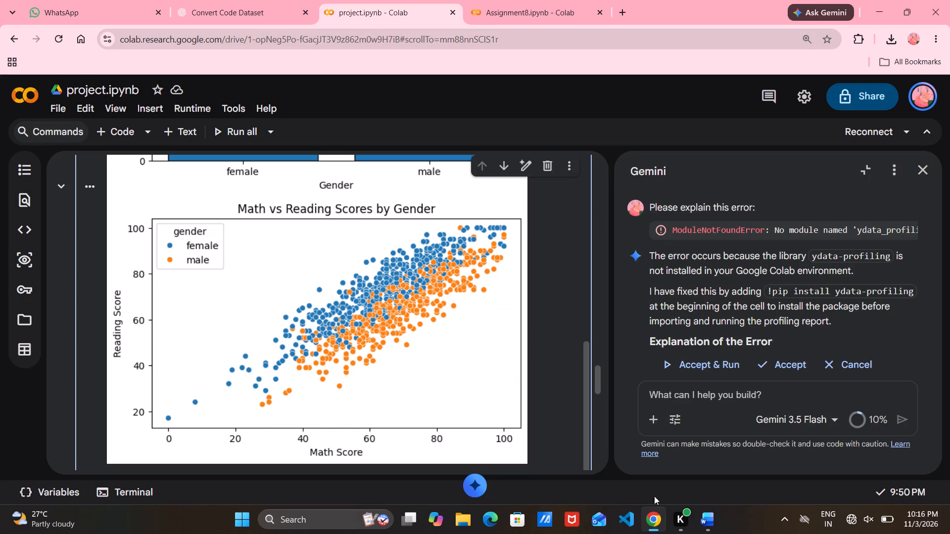
Switch to the Word report and paste the math vs reading scatter plot below the gender distribution chart.
left_click(708, 525)
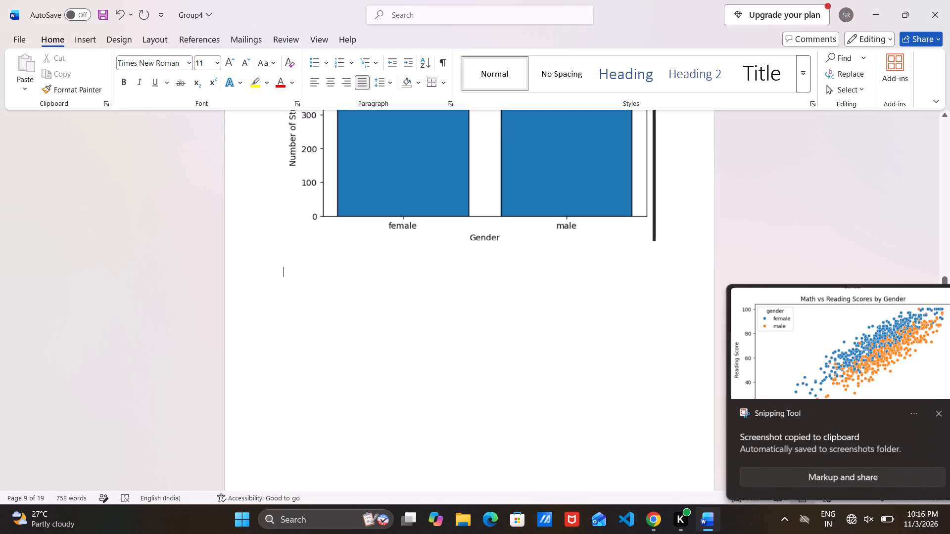
left_click(297, 274)
key("ctrl+v")
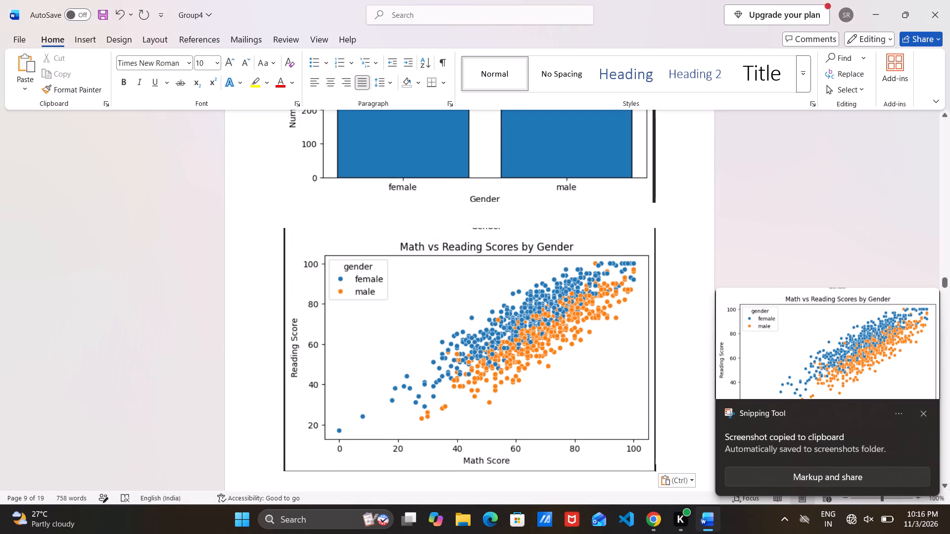
Check the report's old Correlation Heatmap, then look through the Colab notebook's remaining outputs for a matching chart.
scroll(387, 320, "down", 4)
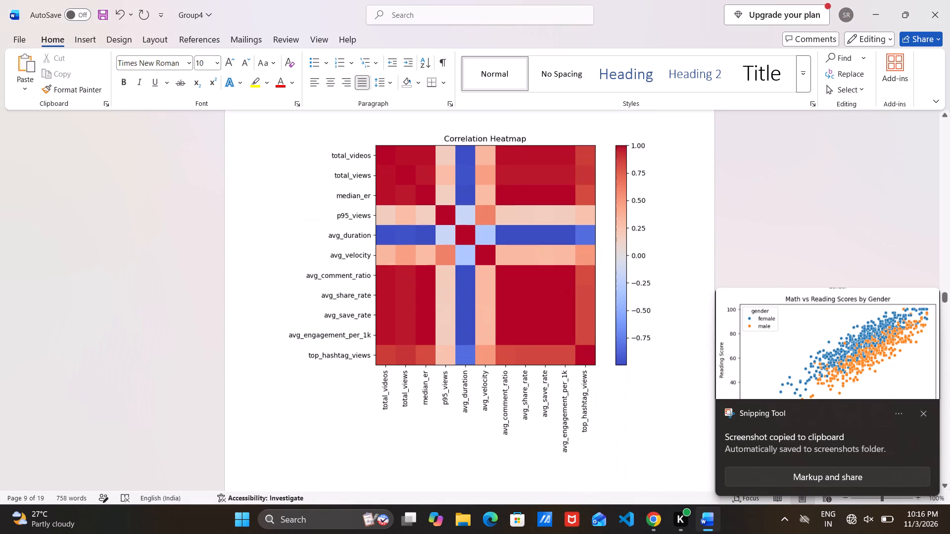
left_click(664, 521)
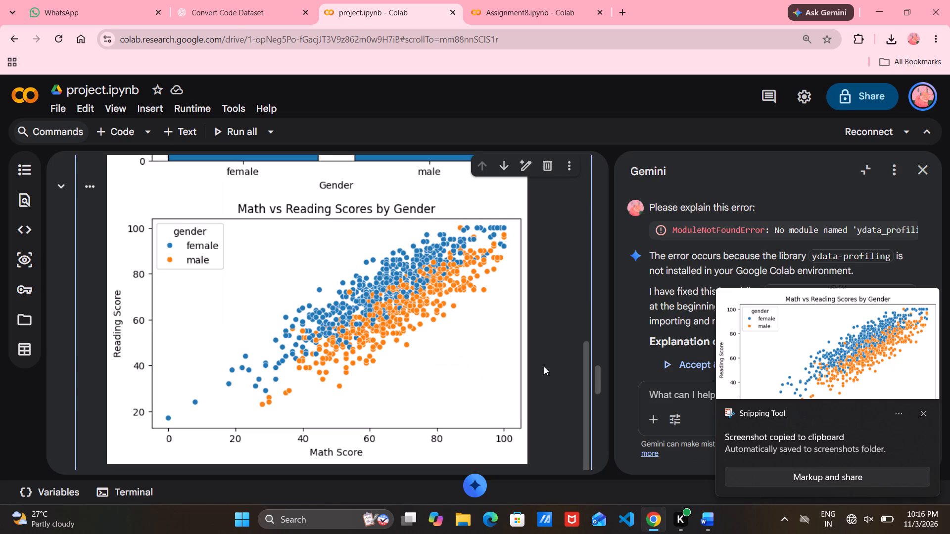
scroll(544, 366, "down", 6)
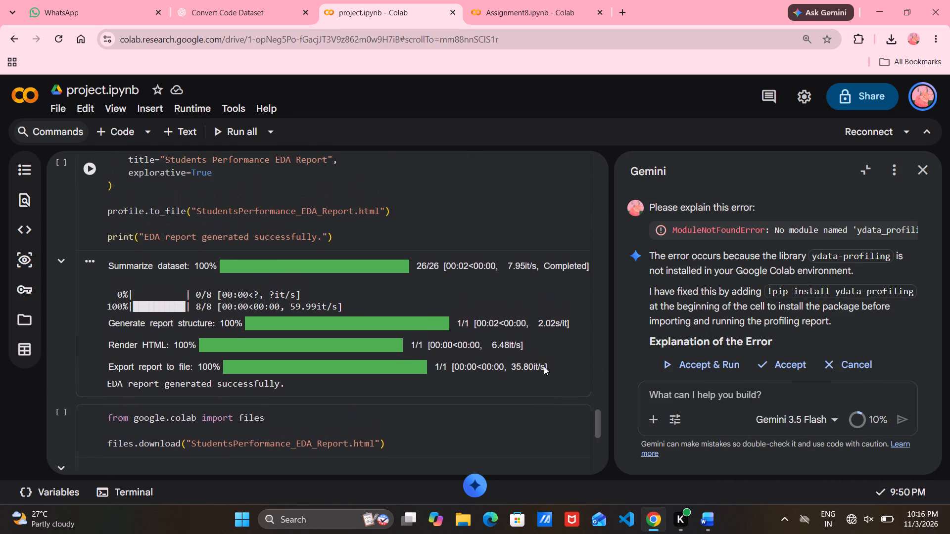
scroll(544, 366, "up", 3)
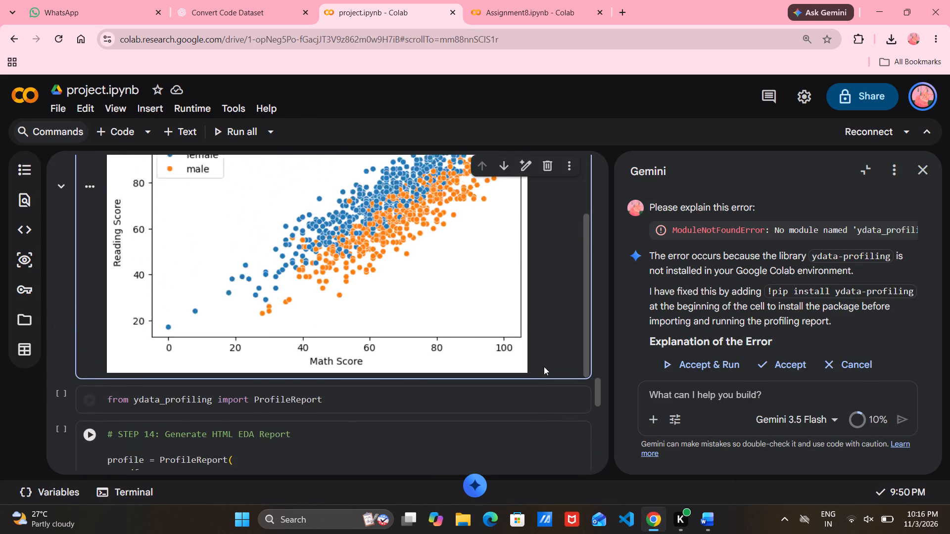
scroll(544, 366, "up", 5)
scroll(544, 366, "down", 2)
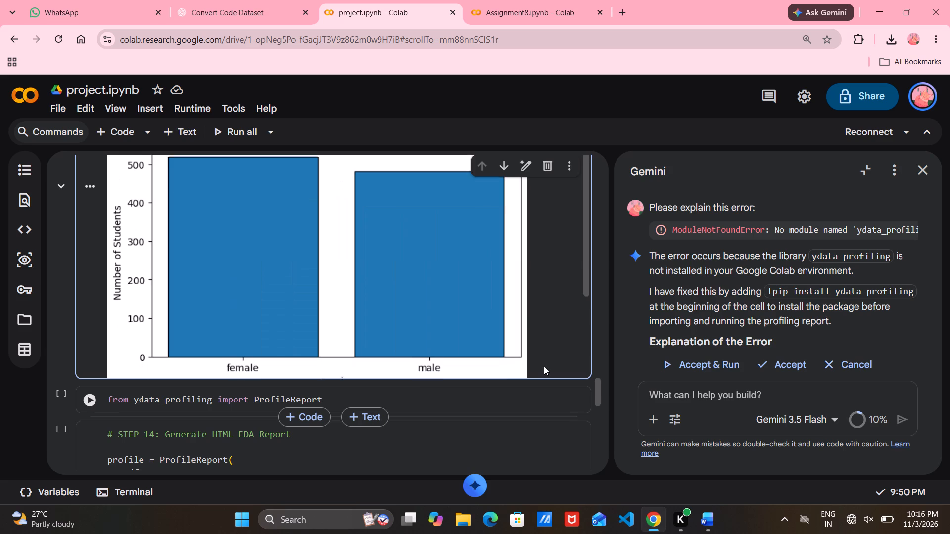
scroll(544, 366, "down", 6)
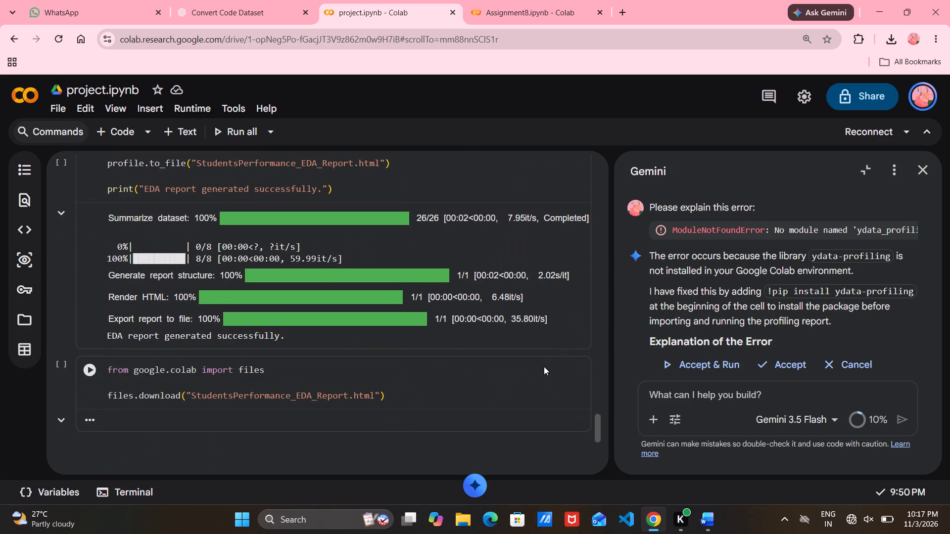
Switch to the Word report and delete the old Correlation Heatmap chart.
left_click(707, 526)
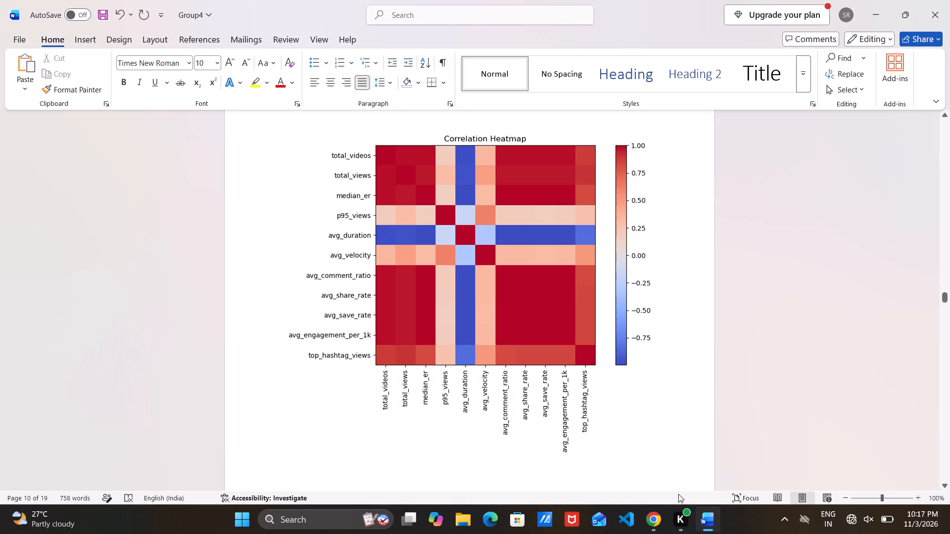
scroll(617, 403, "down", 3)
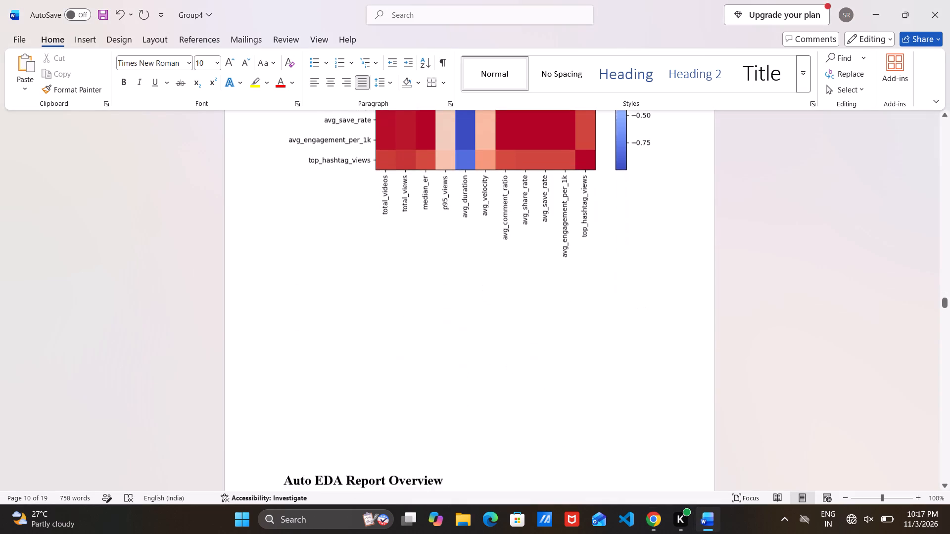
scroll(617, 403, "down", 2)
scroll(617, 403, "up", 10)
left_click(529, 349)
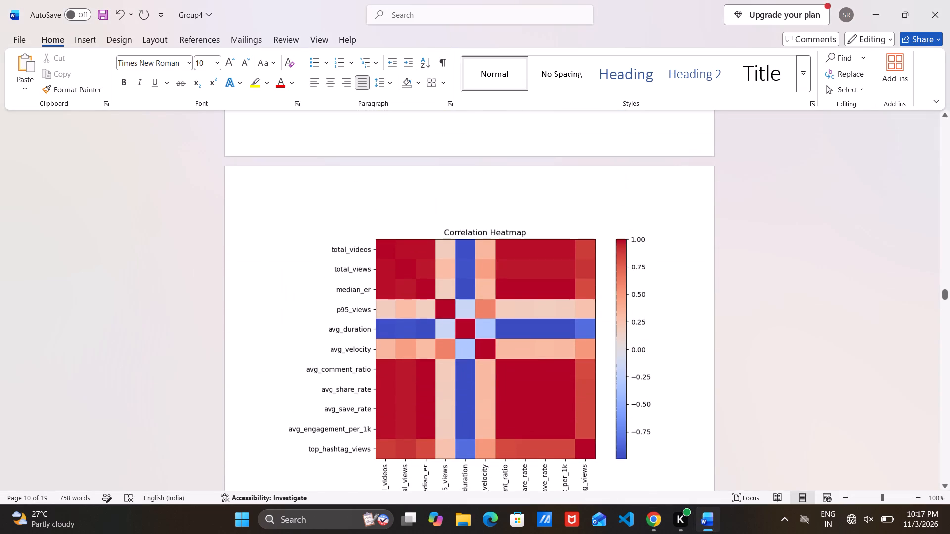
key("Delete")
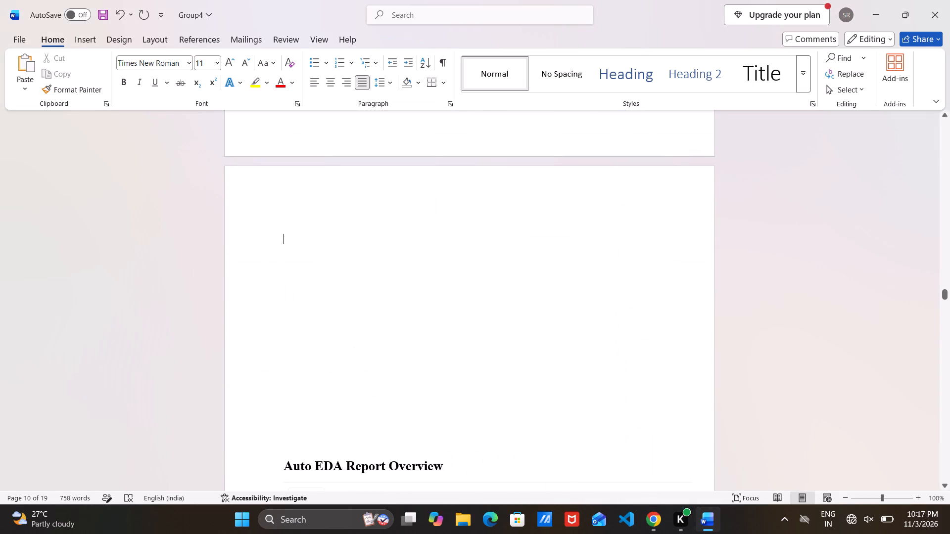
Remove the surplus blank lines above the "Auto EDA Report Overview" heading, adjusting the spacing so it starts at the top of the page.
left_click(286, 460)
key("BackSpace")
key("BackSpace")
key("BackSpace")
key("BackSpace")
key("BackSpace")
key("BackSpace")
key("BackSpace")
key("BackSpace")
key("BackSpace")
key("BackSpace")
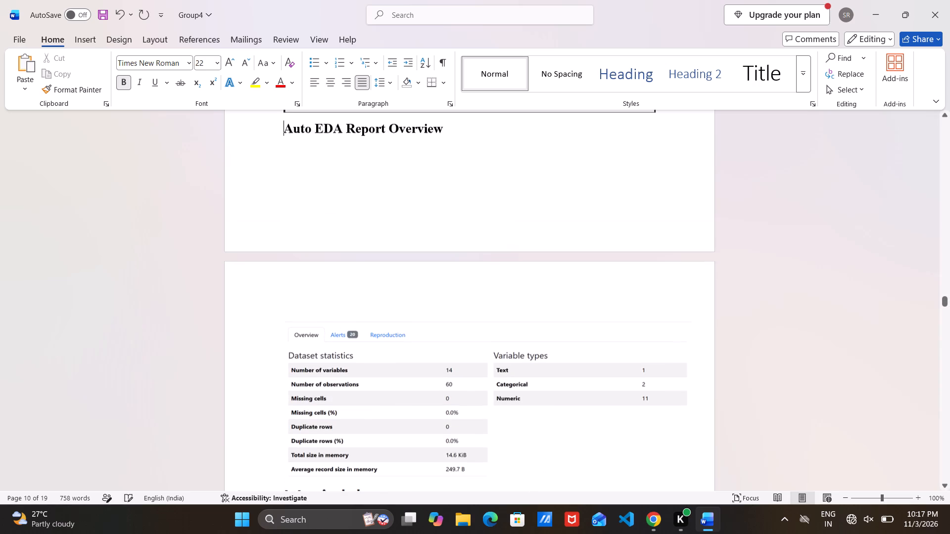
key("Return")
key("Return")
key("Return")
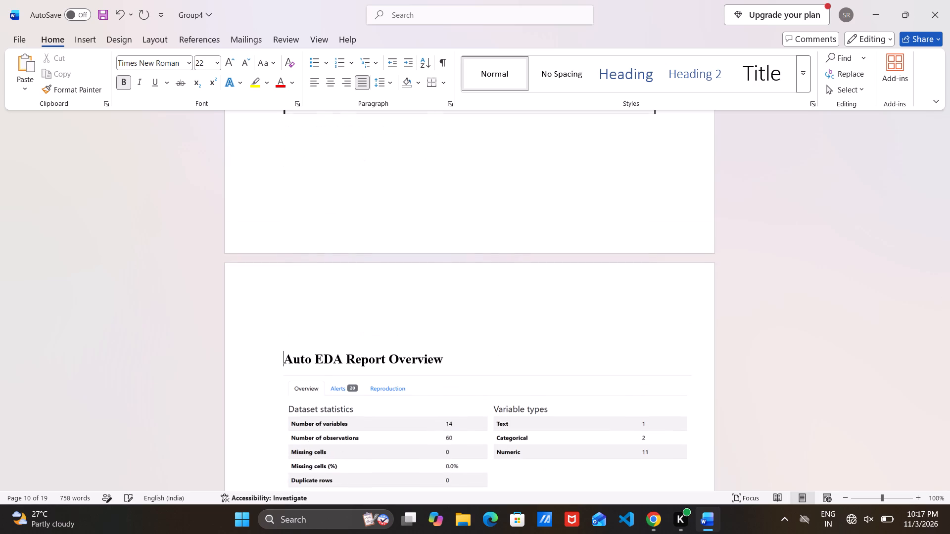
key("BackSpace")
key("BackSpace")
key("Return")
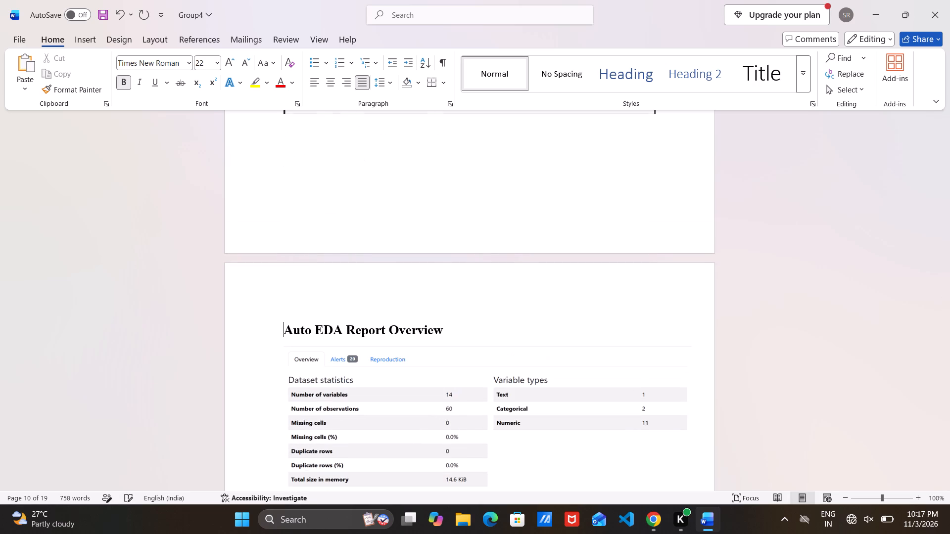
Delete the old dataset statistics screenshot directly below the "Auto EDA Report Overview" heading.
scroll(337, 370, "down", 2)
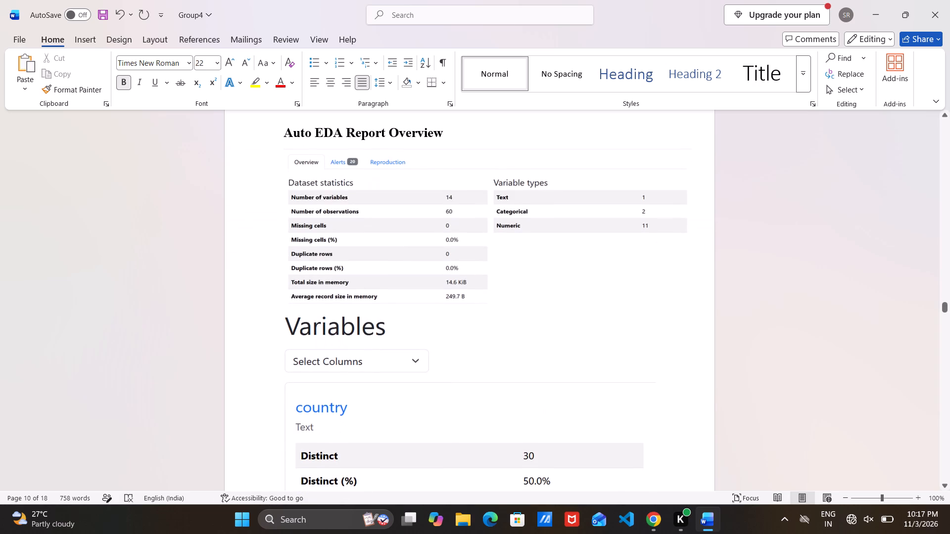
scroll(309, 237, "up", 1)
left_click(309, 237)
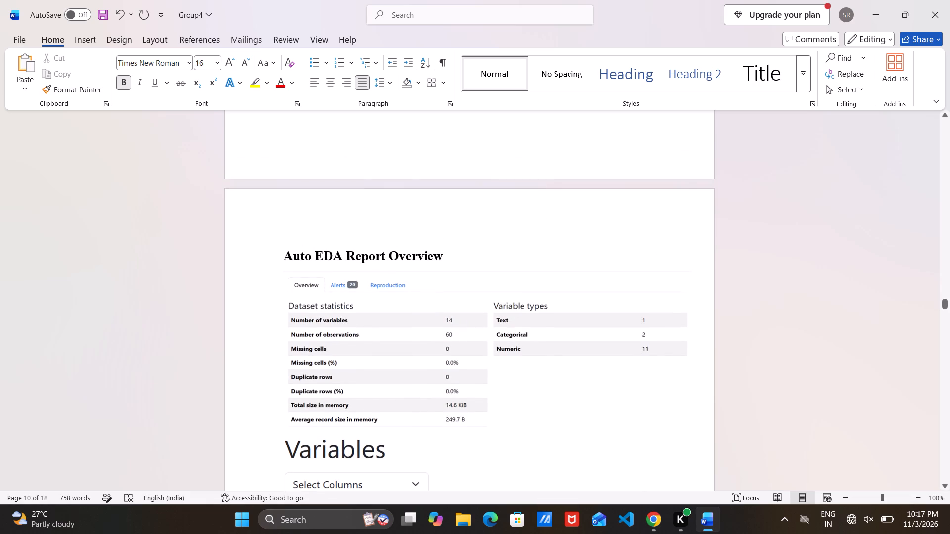
left_click_drag(286, 257, 433, 267)
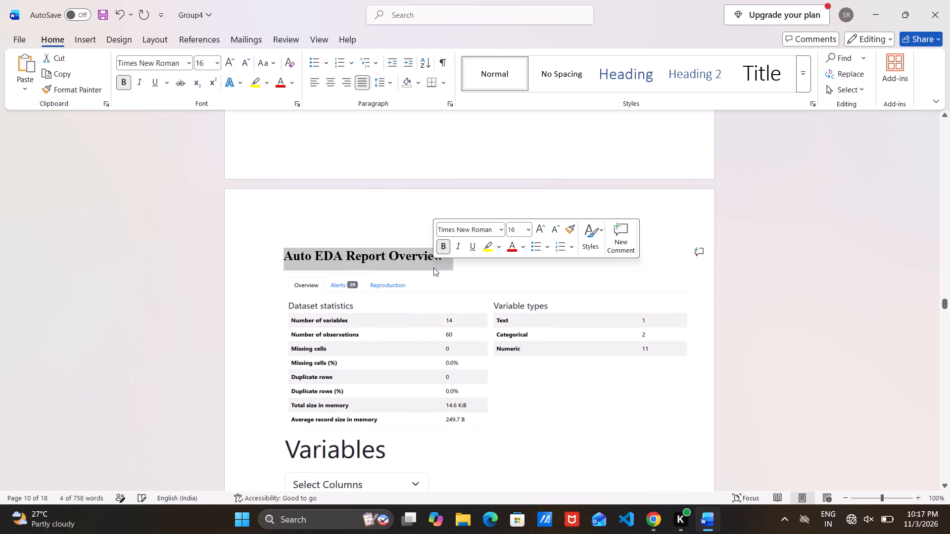
left_click(443, 275)
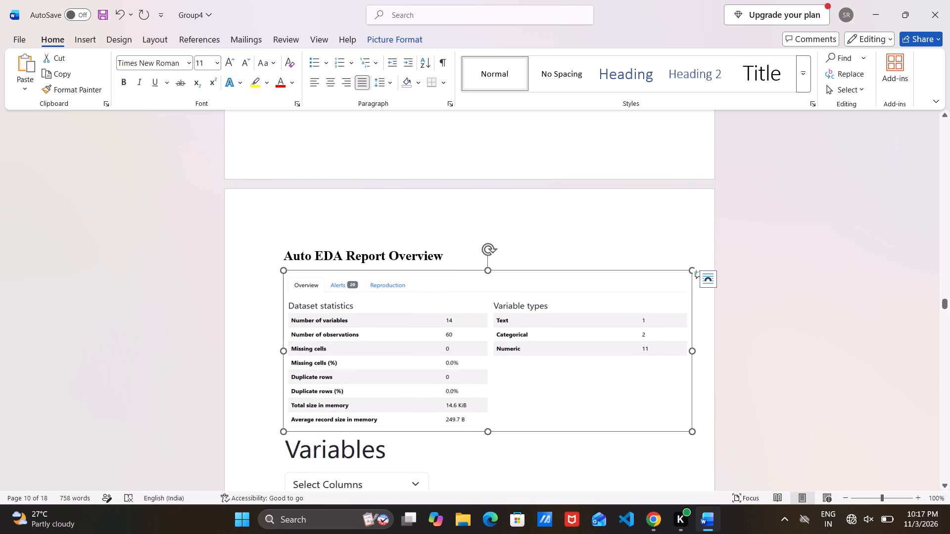
key("Delete")
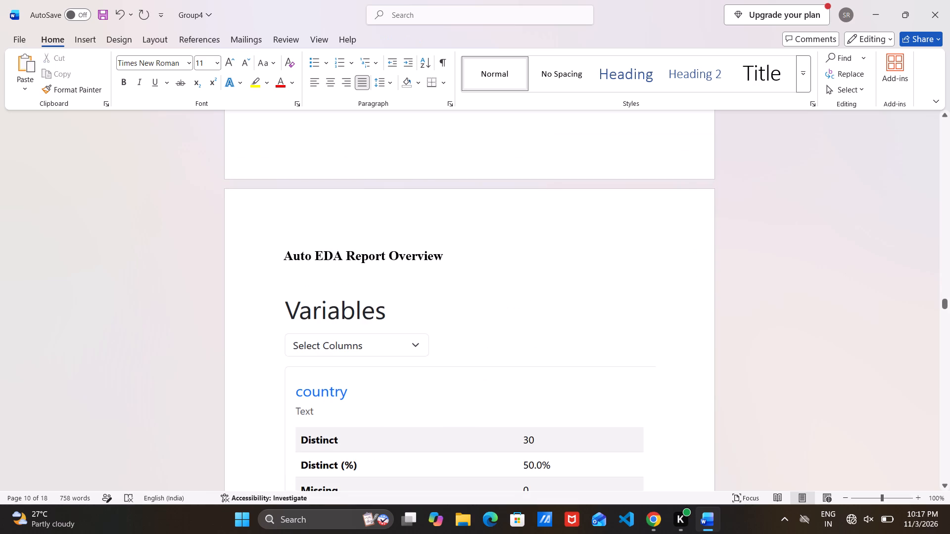
Switch to File Explorer and open StudentsPerformance_EDA_Report from the Downloads folder.
left_click(467, 517)
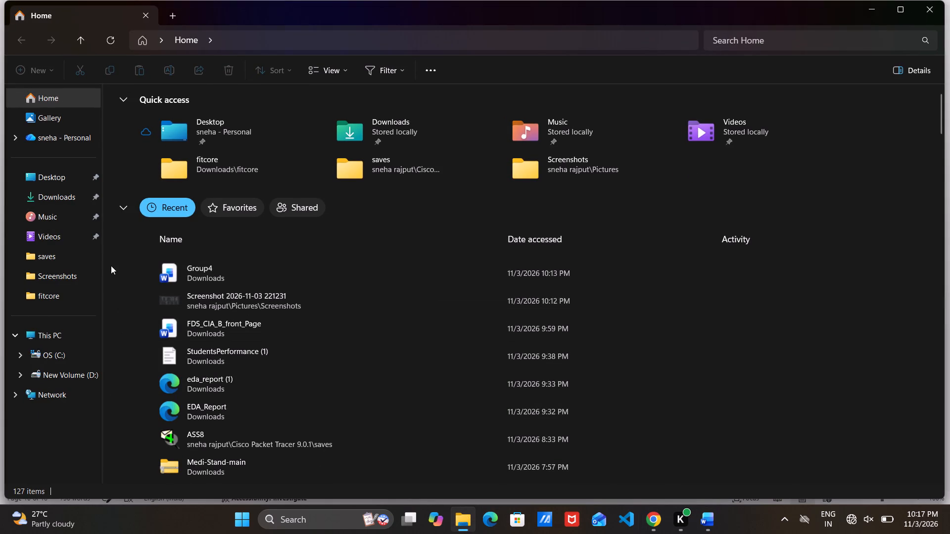
left_click(53, 199)
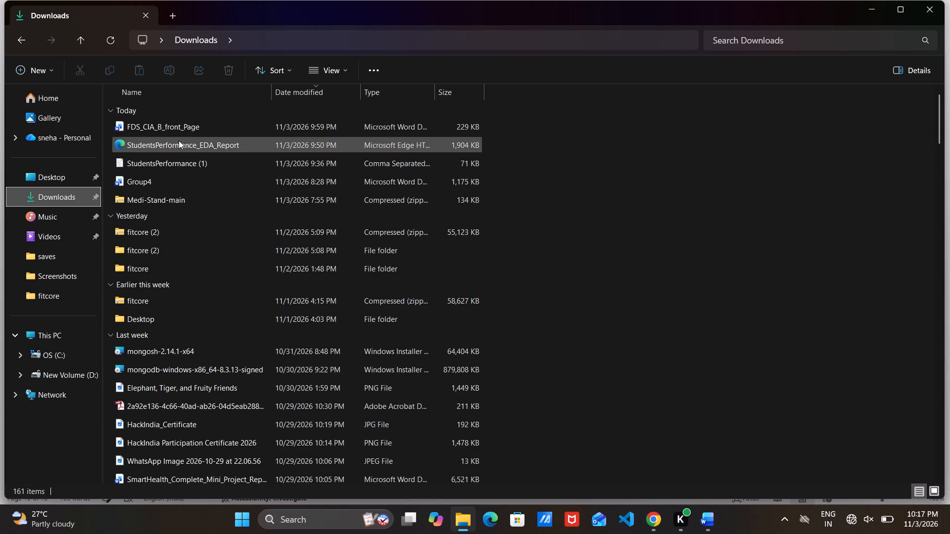
double_click(182, 146)
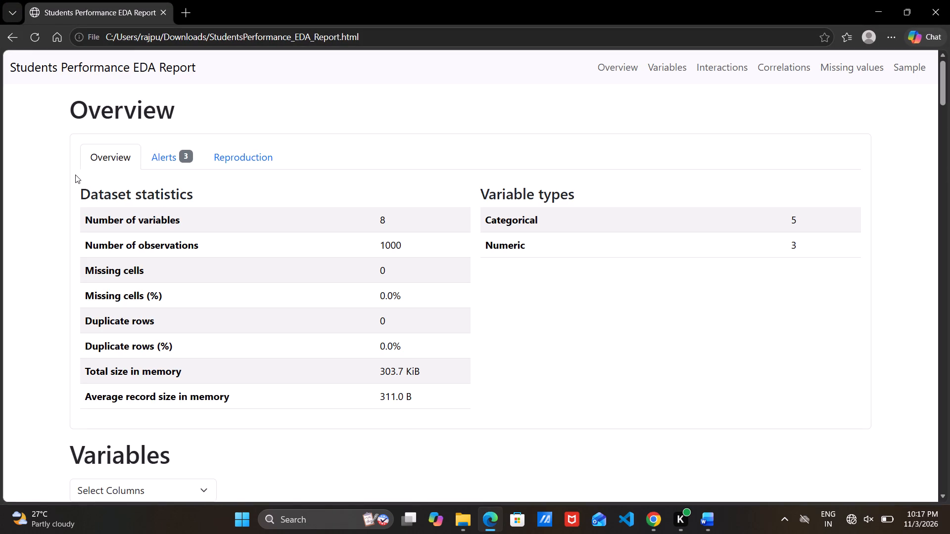
Take a screenshot of the EDA report's Overview section, covering the dataset statistics and variable types.
key("Print")
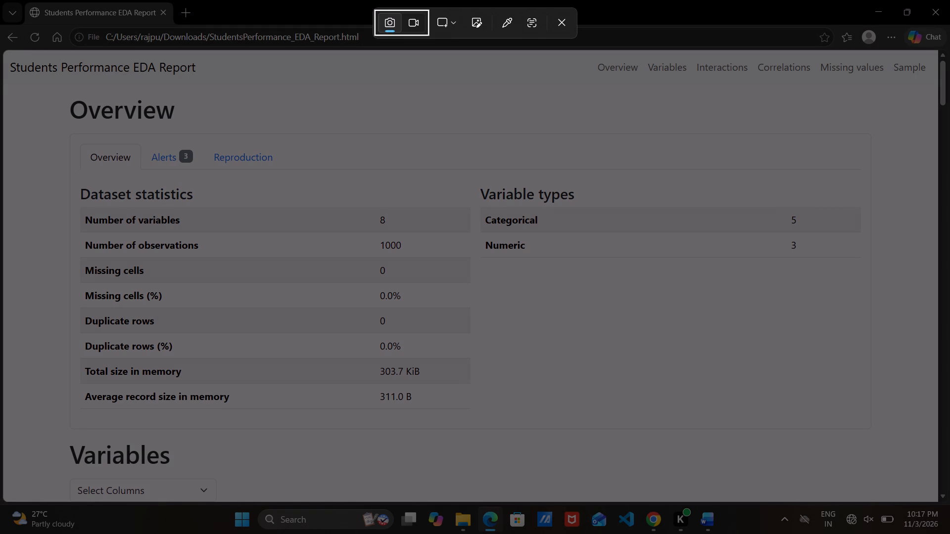
left_click_drag(67, 134, 712, 402)
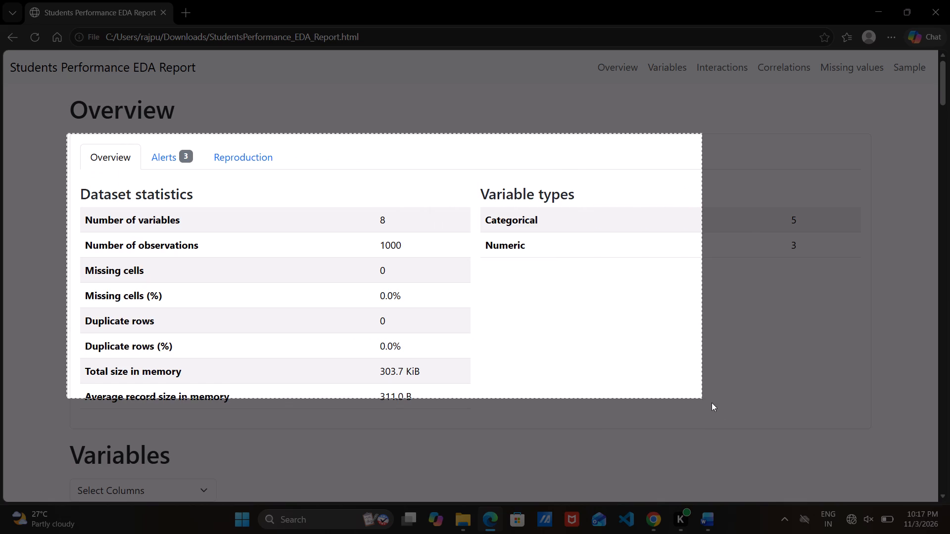
left_click_drag(712, 402, 912, 439)
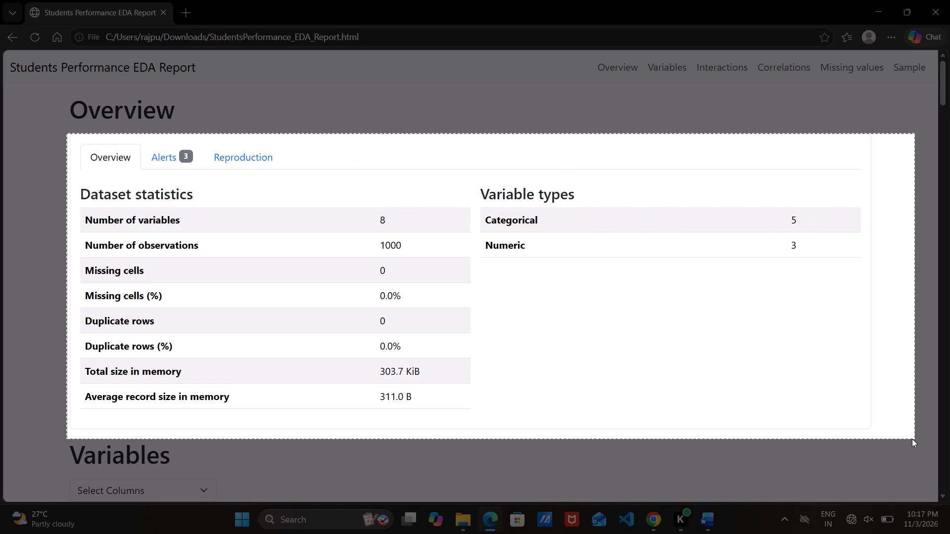
left_click_drag(912, 439, 882, 435)
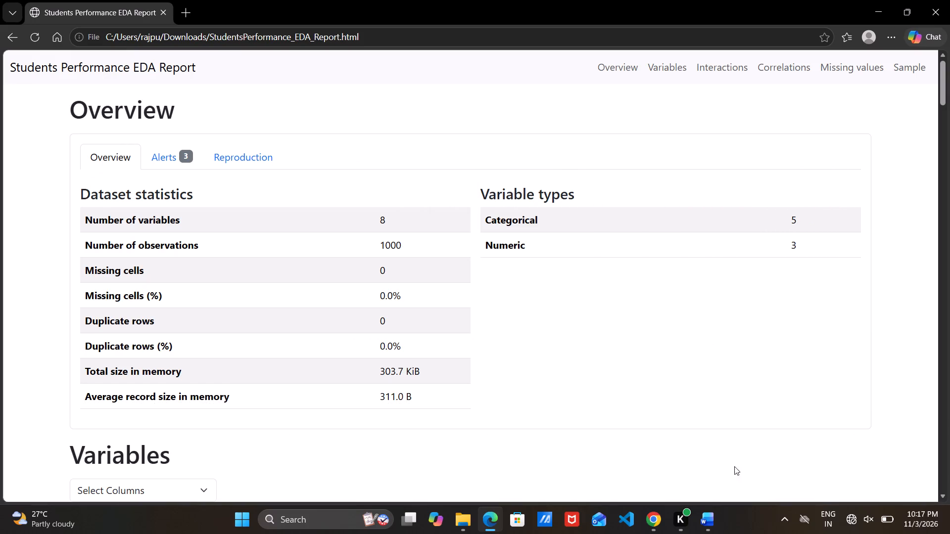
Switch to the Word report and paste the overview screenshot below the "Auto EDA Report Overview" heading.
left_click(719, 526)
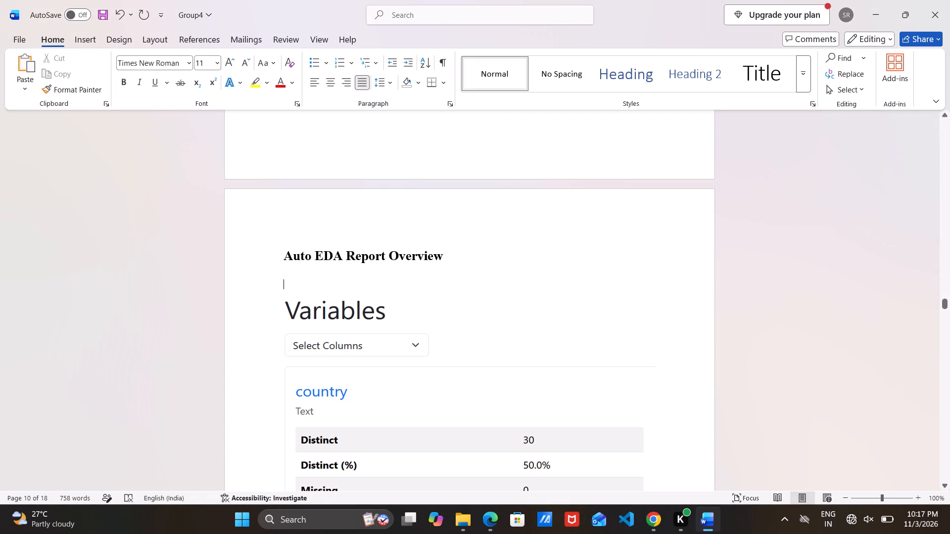
left_click(288, 283)
key("ctrl+v")
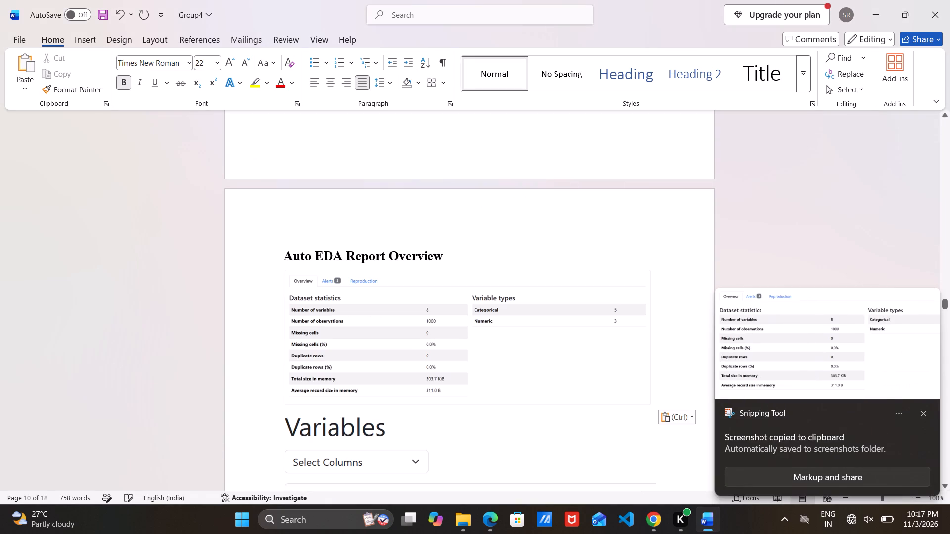
Delete the old Variables screenshot of the country column below the new overview image.
scroll(491, 407, "down", 1)
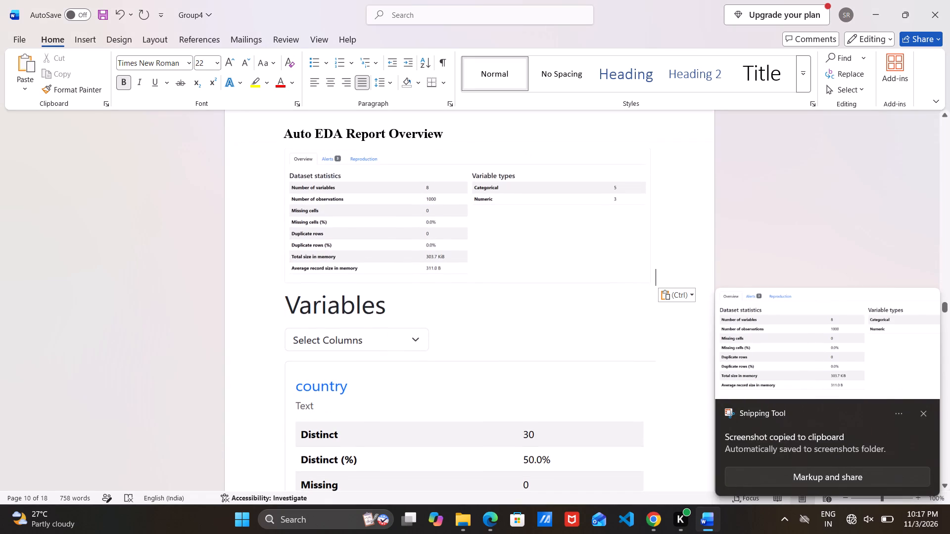
left_click(452, 406)
scroll(452, 406, "down", 2)
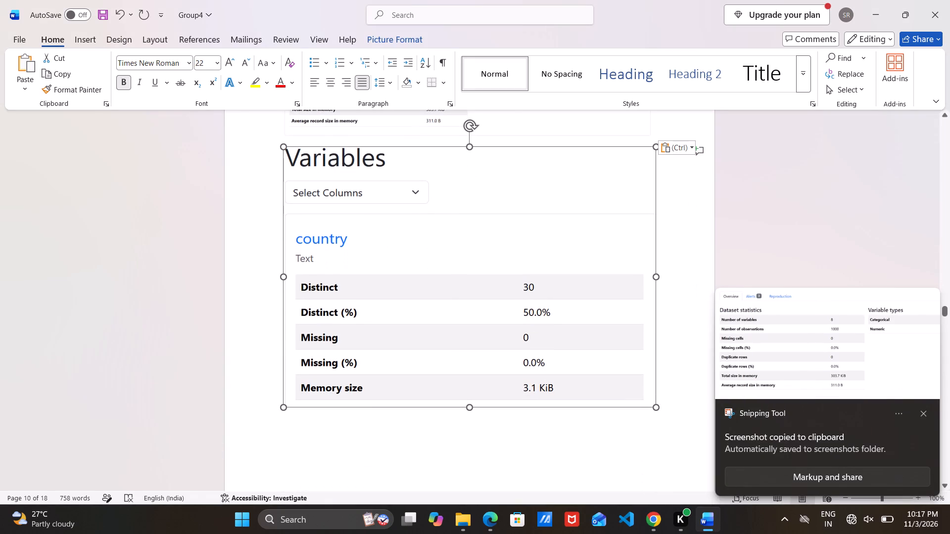
key("Delete")
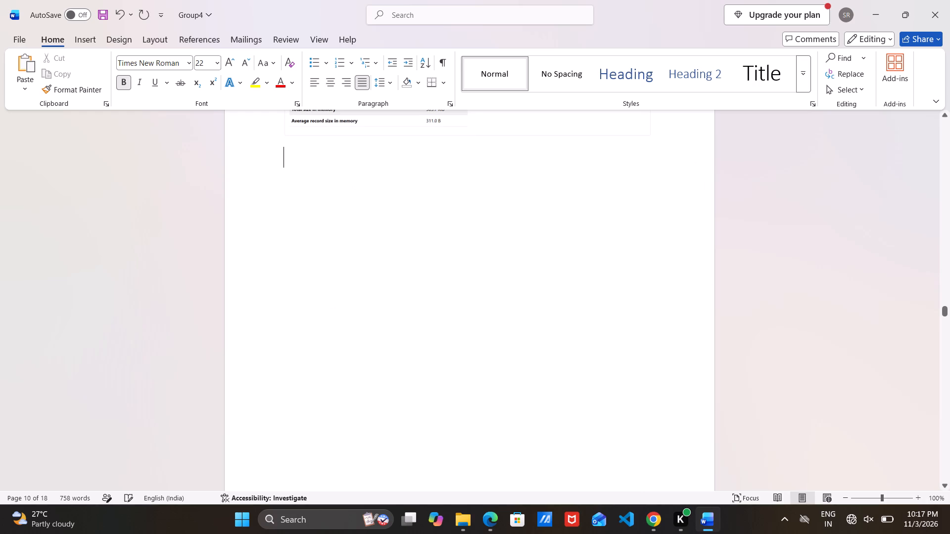
Switch to the Students Performance EDA Report in Edge and browse its Variables section to the math score summary.
left_click(659, 516)
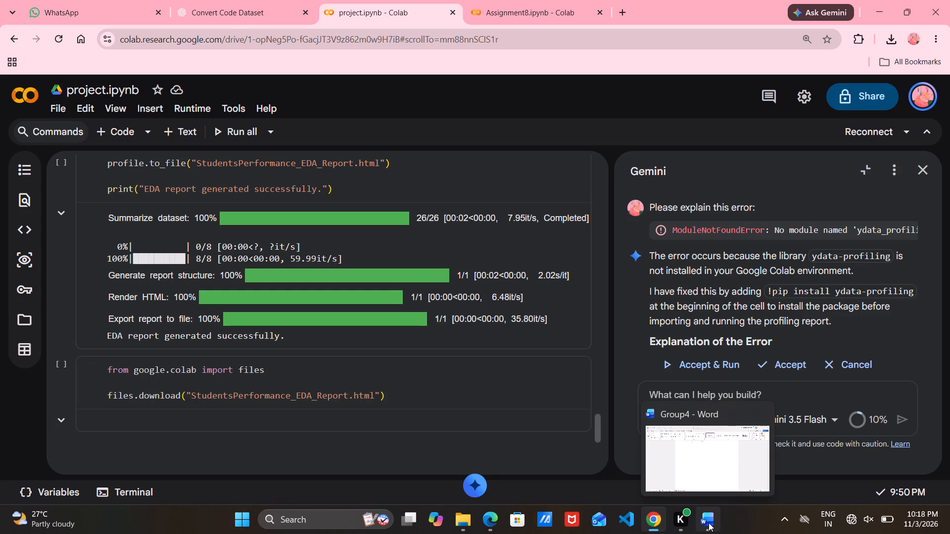
left_click(502, 519)
scroll(479, 400, "down", 1)
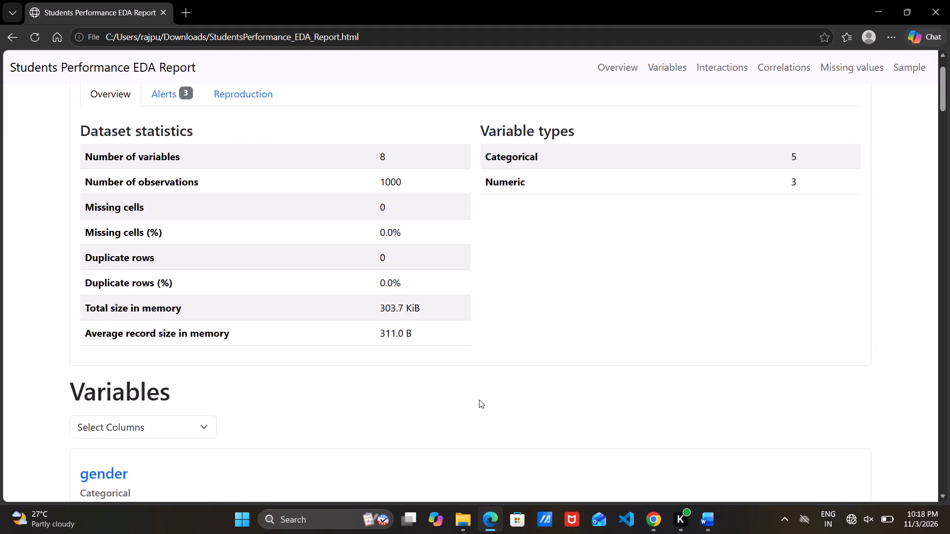
scroll(479, 400, "down", 3)
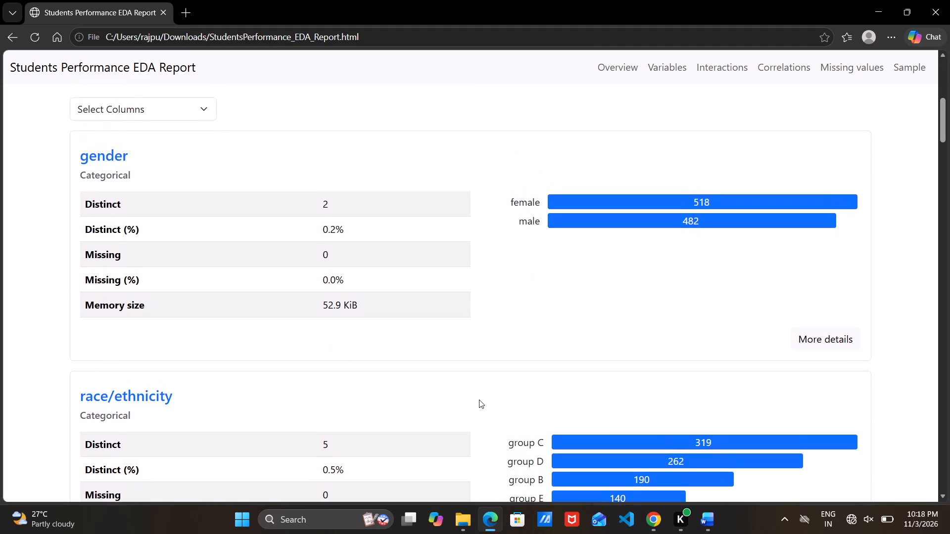
scroll(479, 400, "down", 3)
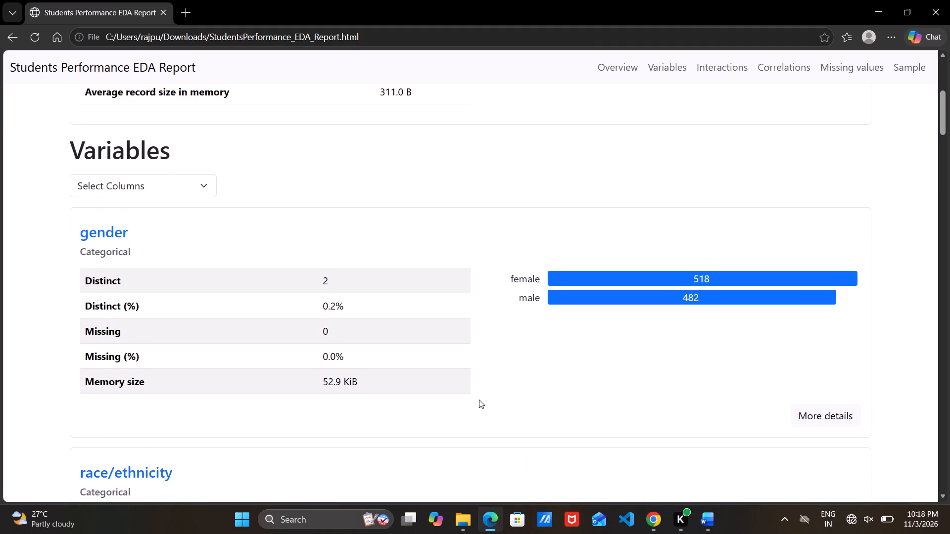
scroll(479, 400, "down", 3)
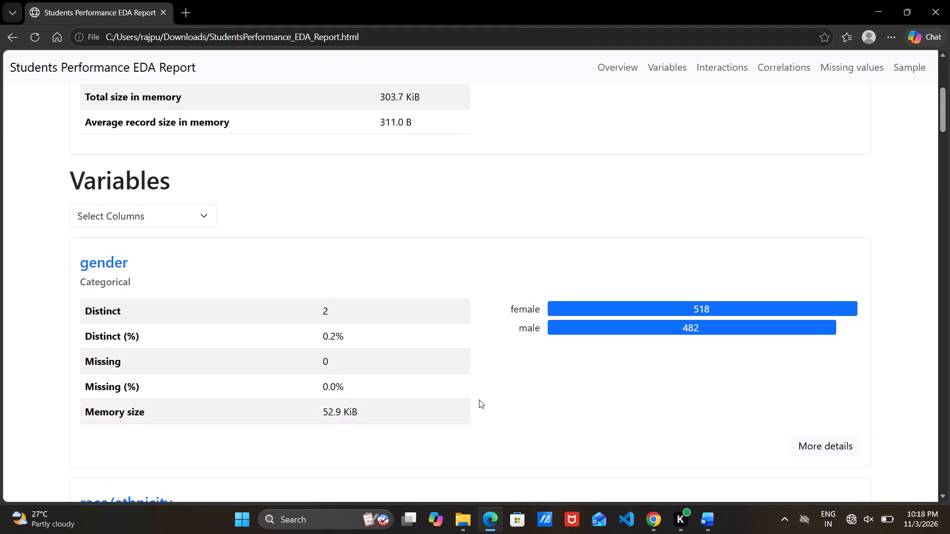
scroll(479, 400, "down", 3)
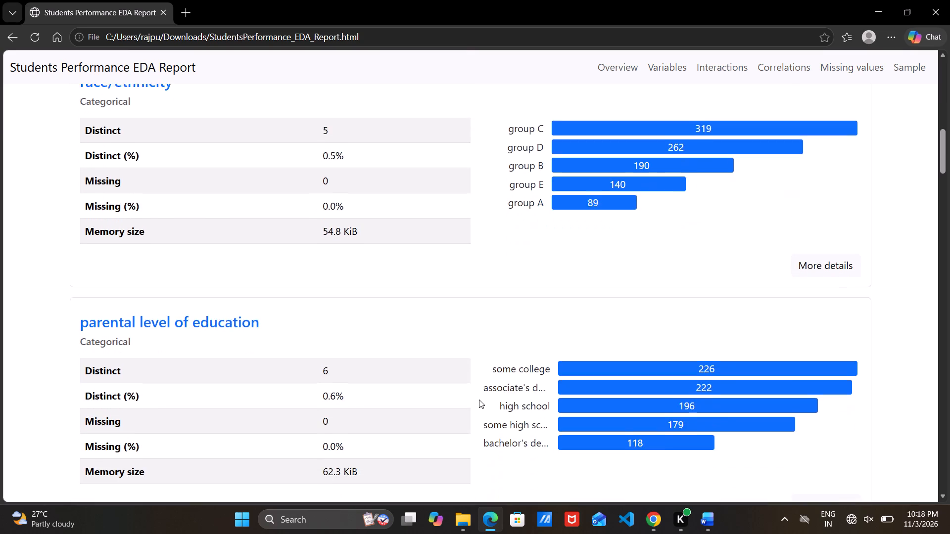
scroll(479, 400, "down", 2)
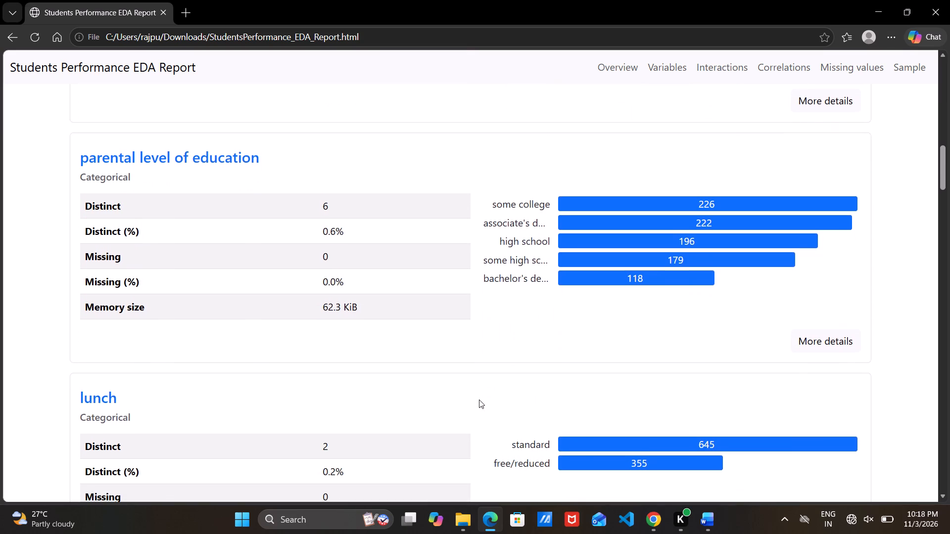
scroll(479, 400, "down", 2)
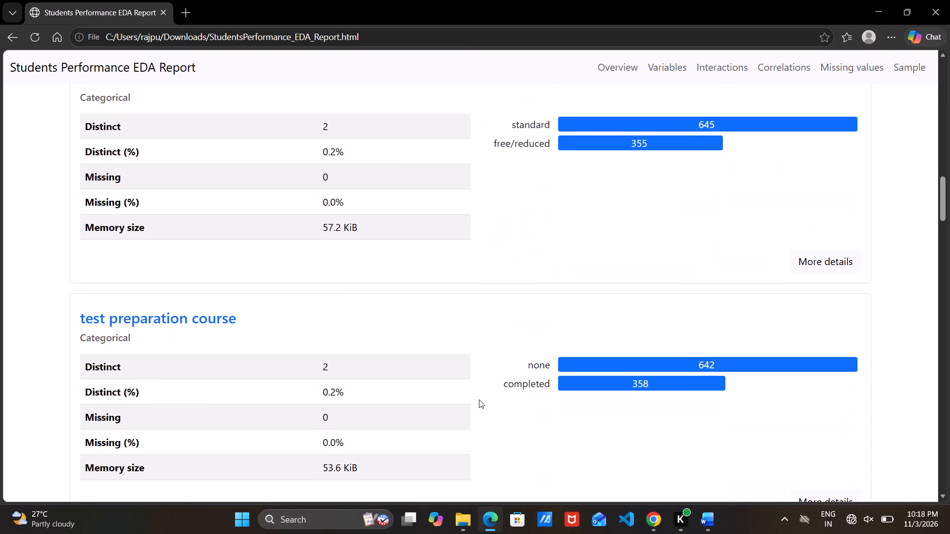
scroll(479, 400, "down", 6)
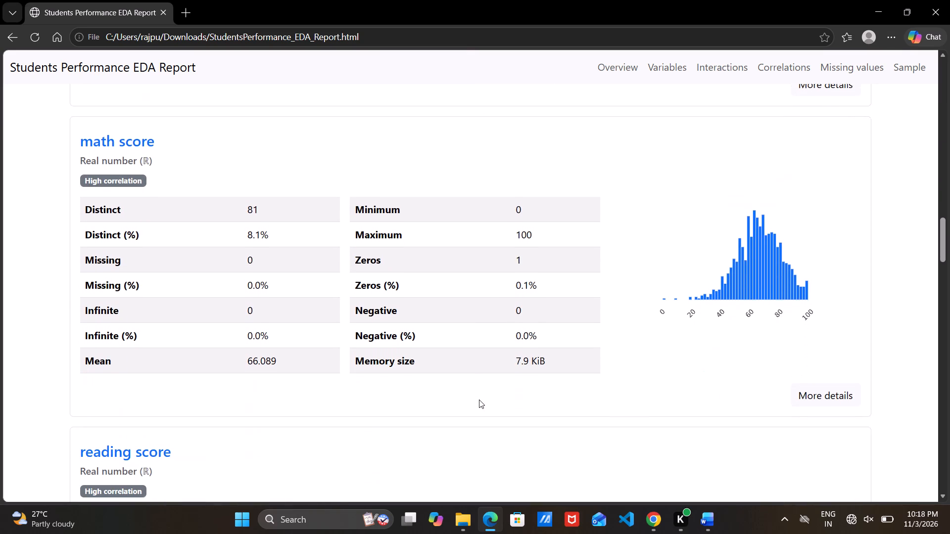
scroll(479, 400, "down", 1)
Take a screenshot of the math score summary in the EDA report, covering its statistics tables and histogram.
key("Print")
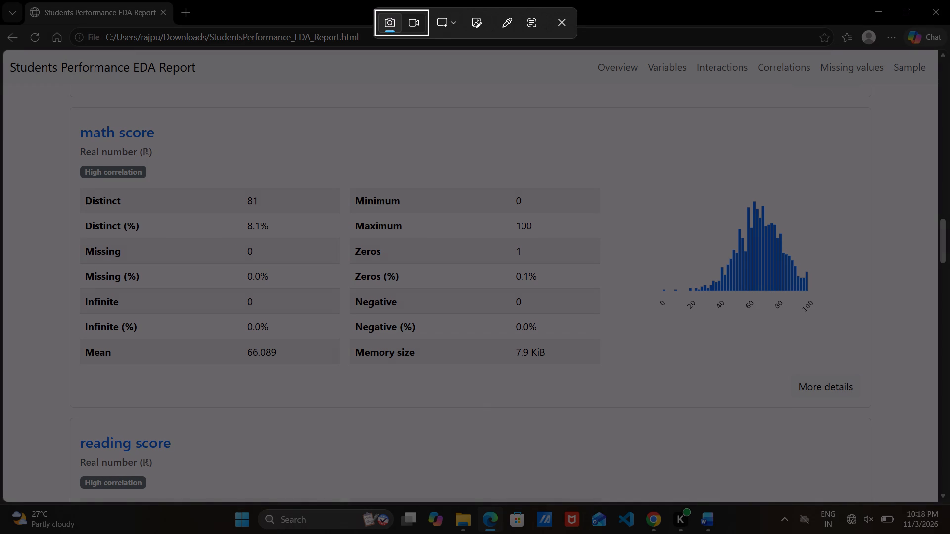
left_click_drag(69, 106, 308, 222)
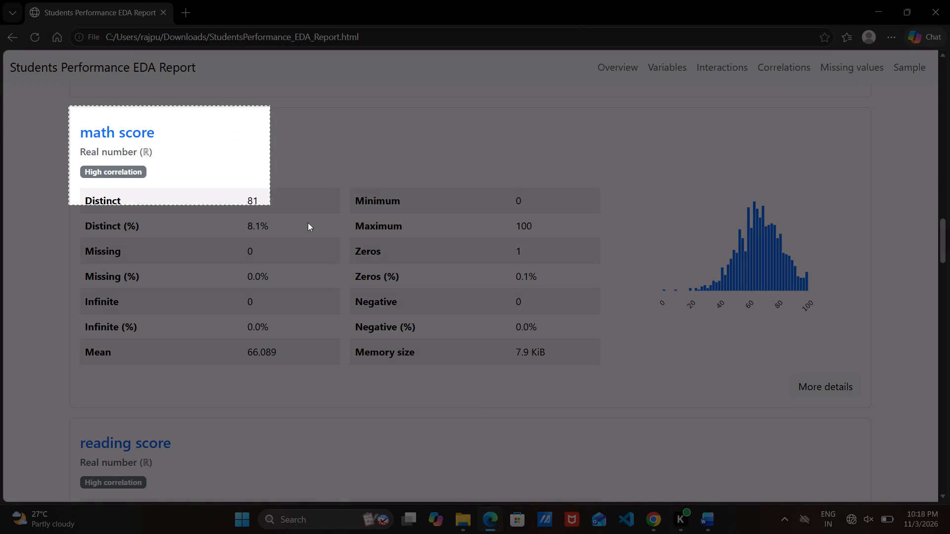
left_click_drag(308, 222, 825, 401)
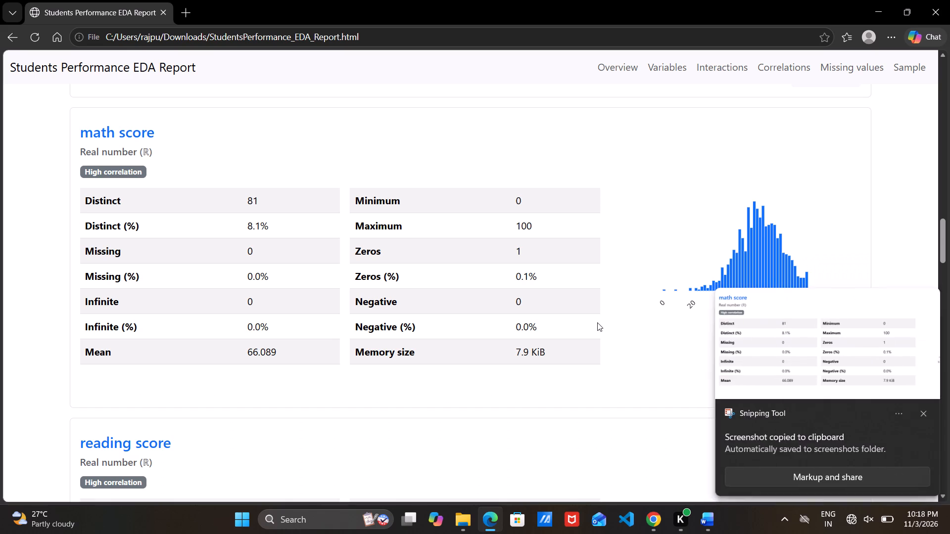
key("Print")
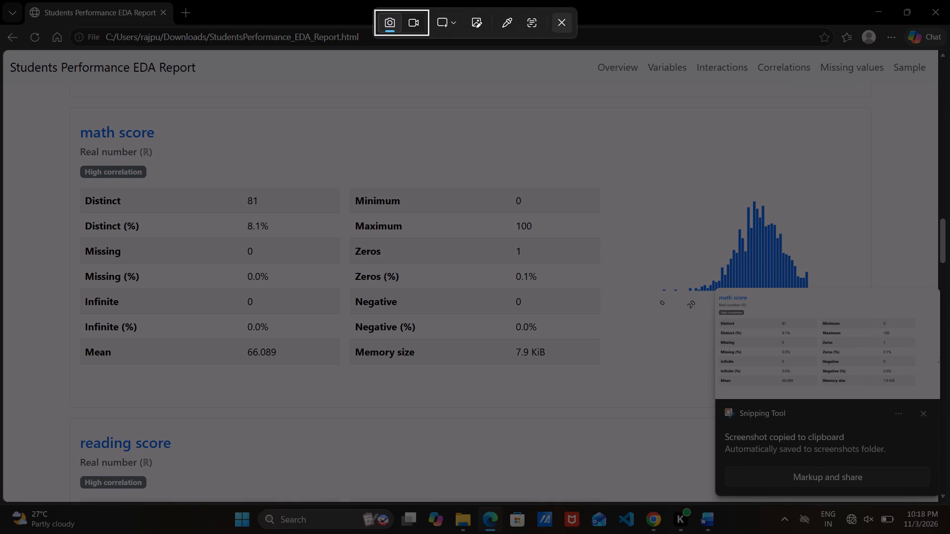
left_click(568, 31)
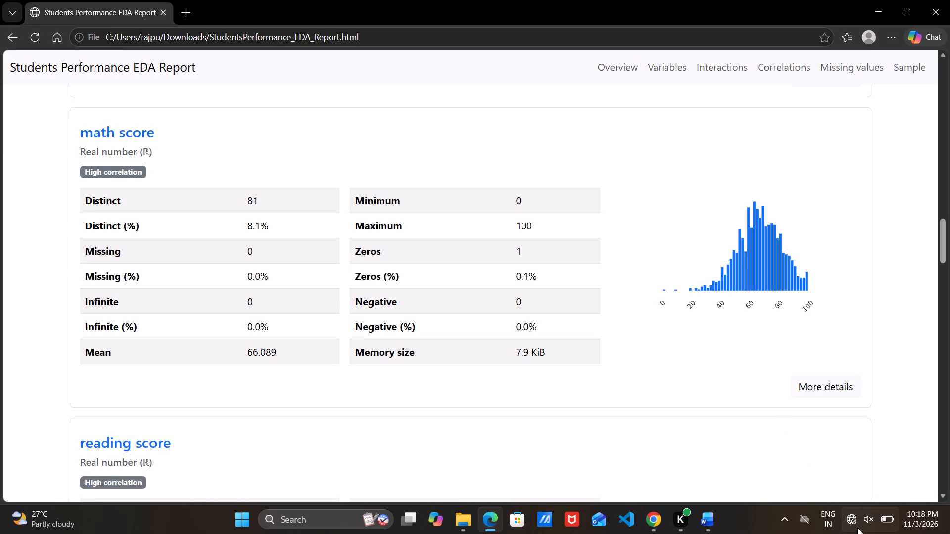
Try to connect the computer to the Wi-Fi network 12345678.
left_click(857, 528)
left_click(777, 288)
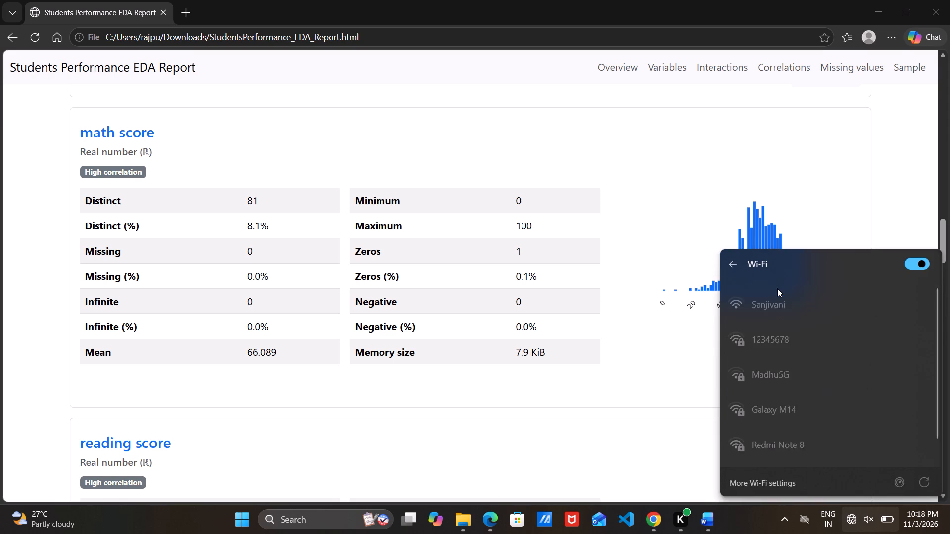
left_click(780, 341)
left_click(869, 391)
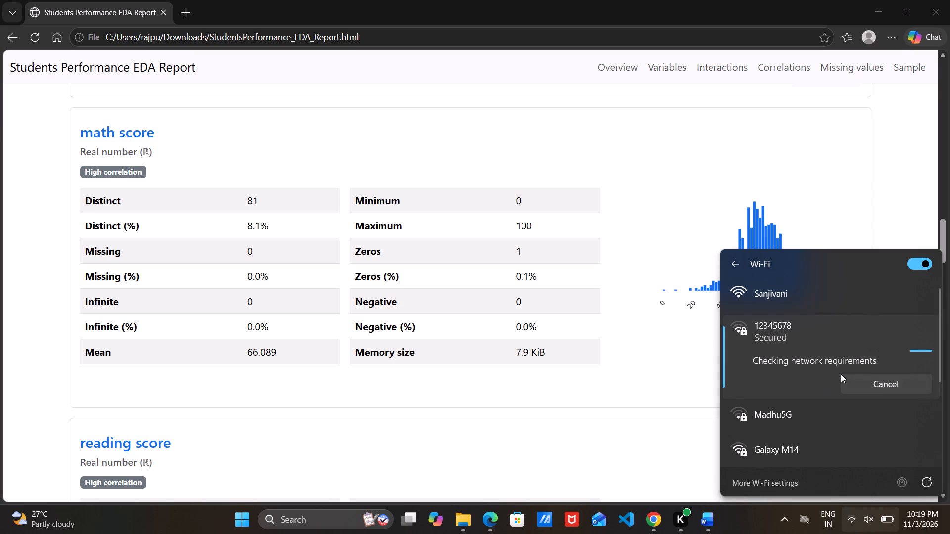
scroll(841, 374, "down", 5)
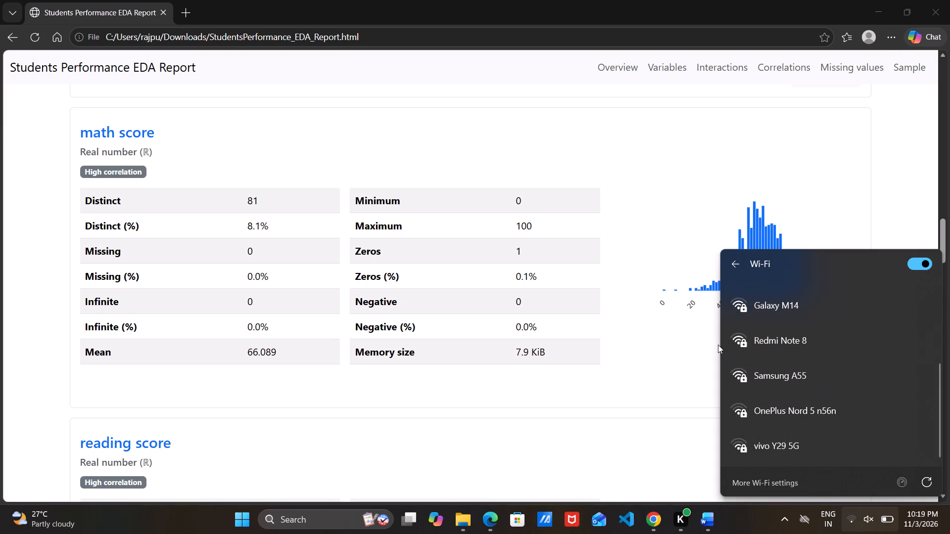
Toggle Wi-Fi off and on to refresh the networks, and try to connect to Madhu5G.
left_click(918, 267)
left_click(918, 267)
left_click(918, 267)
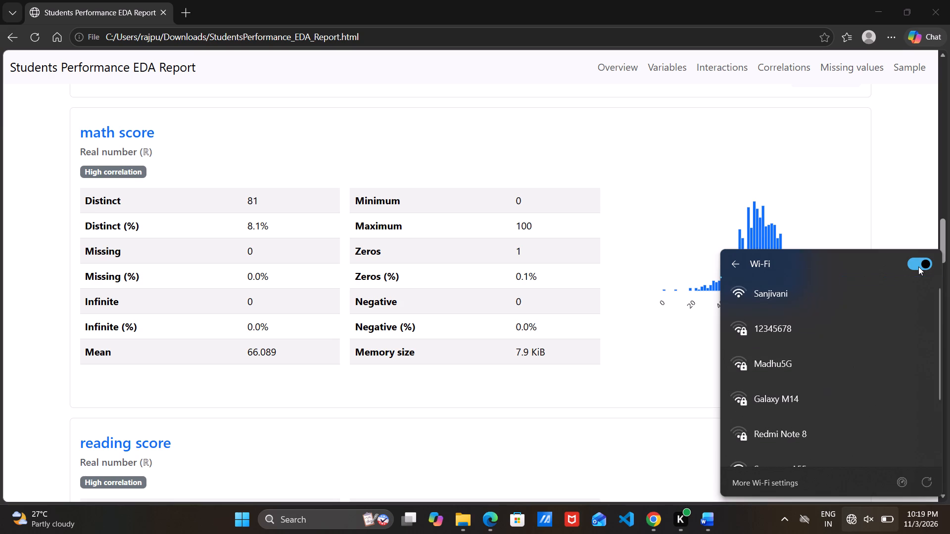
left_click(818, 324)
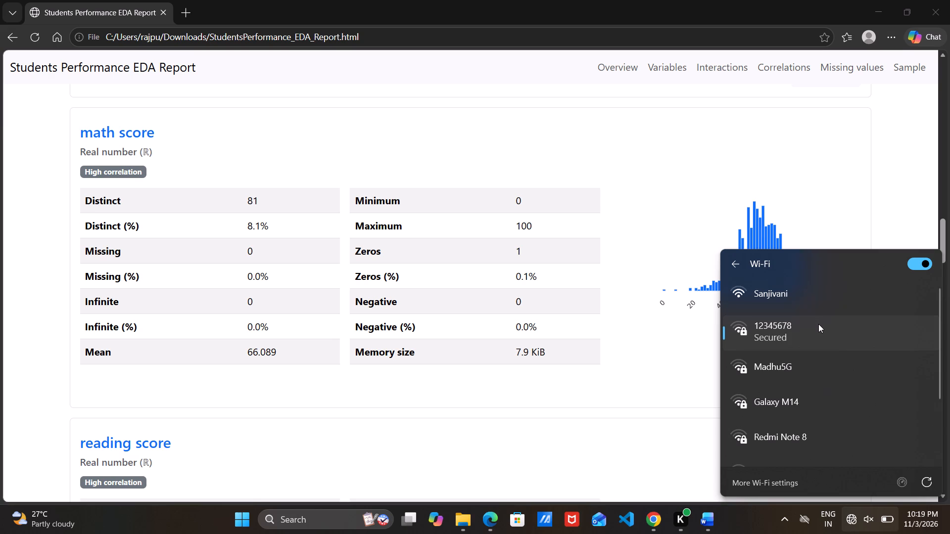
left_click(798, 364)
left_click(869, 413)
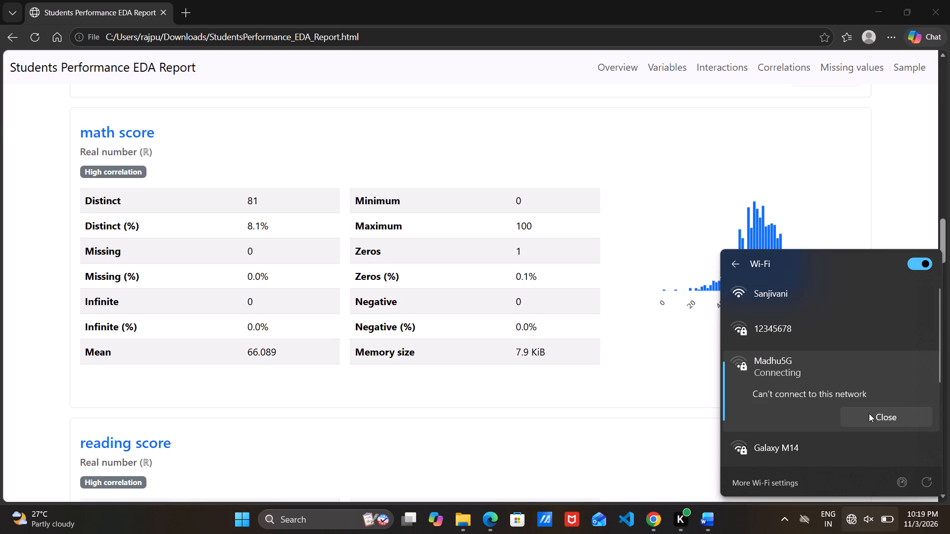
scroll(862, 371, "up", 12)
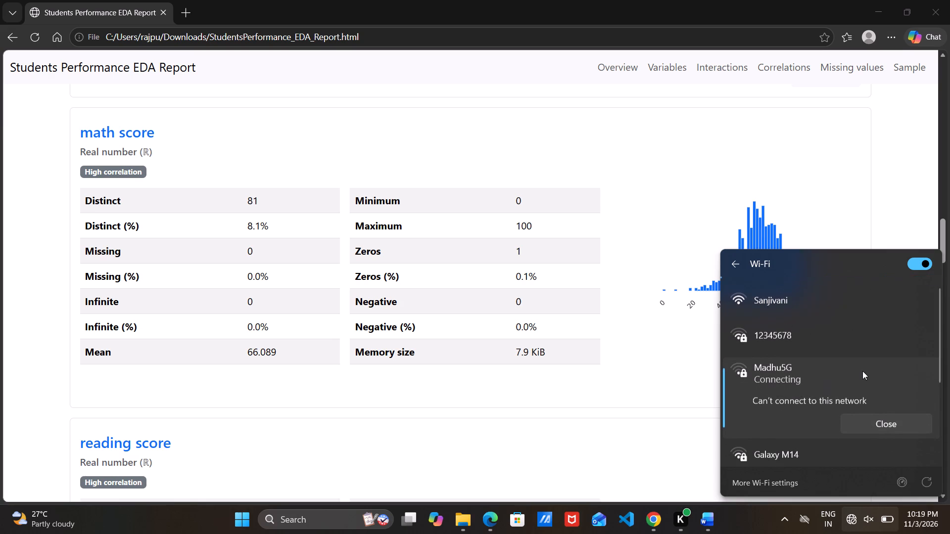
Restart Wi-Fi and connect to the network Jay Shree Ram, returning to the EDA report.
left_click(921, 260)
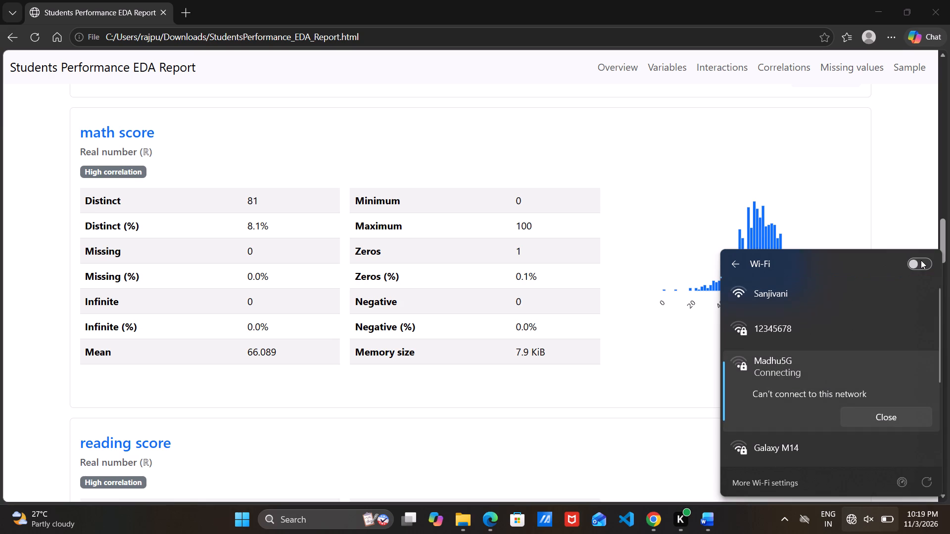
left_click(921, 260)
left_click(921, 260)
left_click(921, 260)
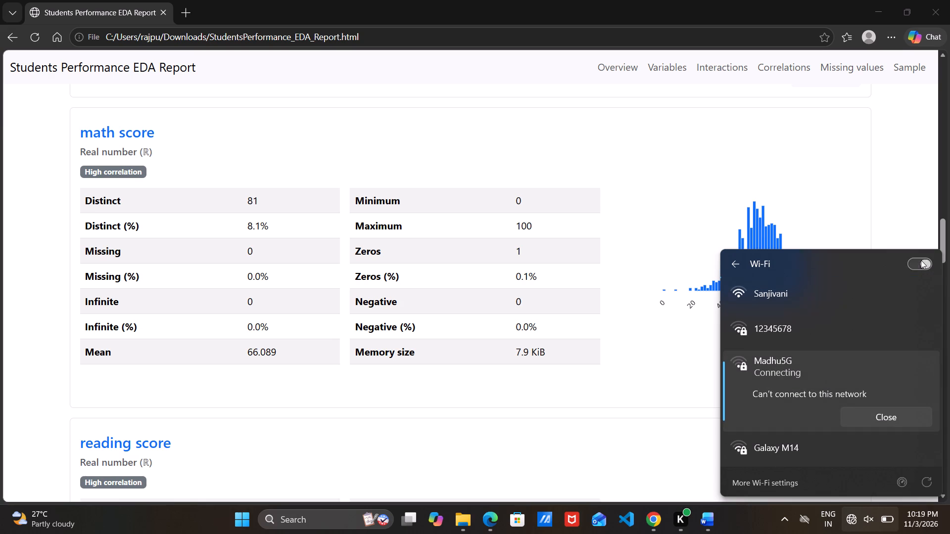
left_click(921, 260)
left_click(921, 260)
left_click(921, 260)
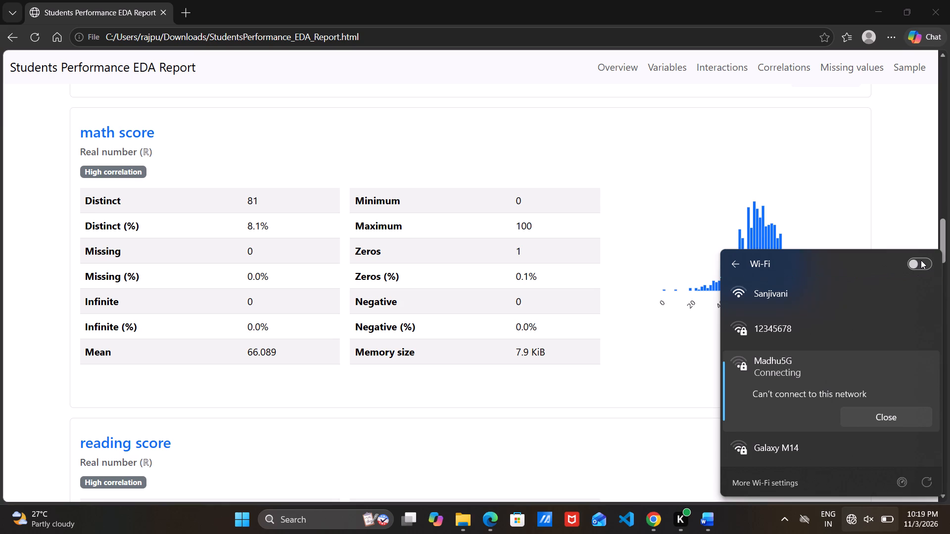
left_click(921, 260)
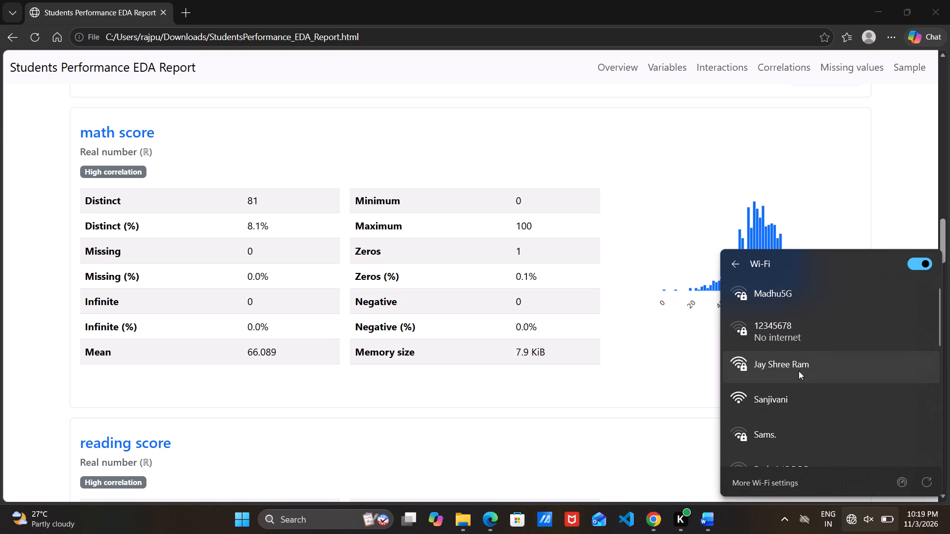
left_click(799, 371)
left_click(875, 422)
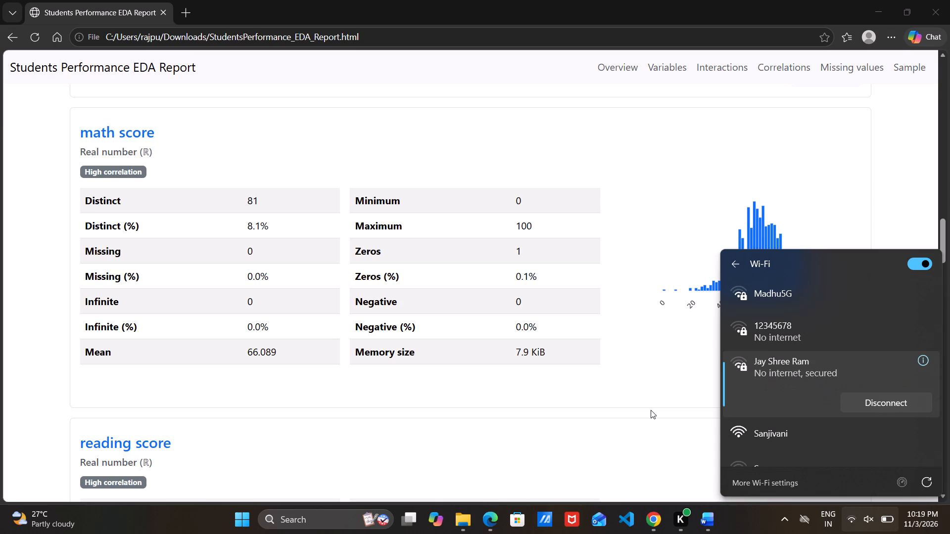
left_click(651, 410)
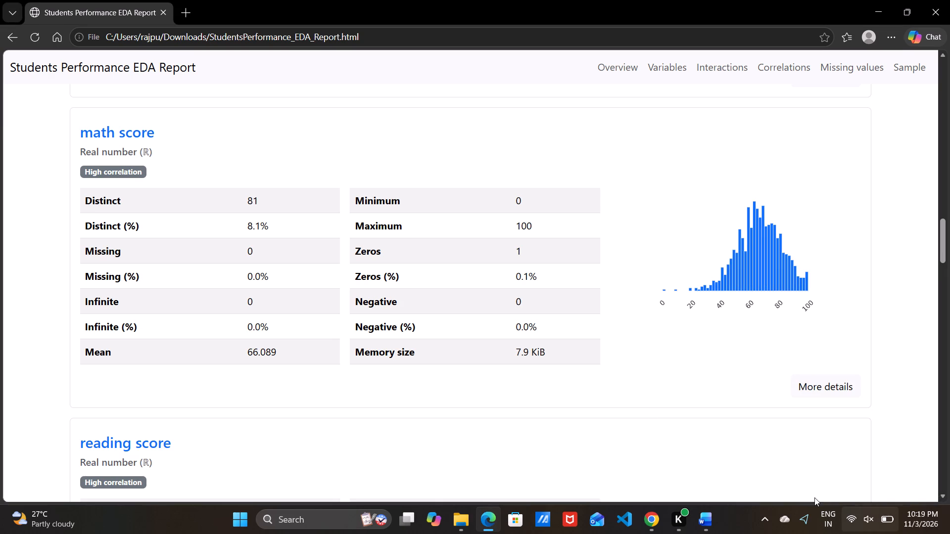
Retake the screenshot of the full math score summary, from its heading and statistics through the histogram.
key("Print")
left_click_drag(73, 108, 840, 412)
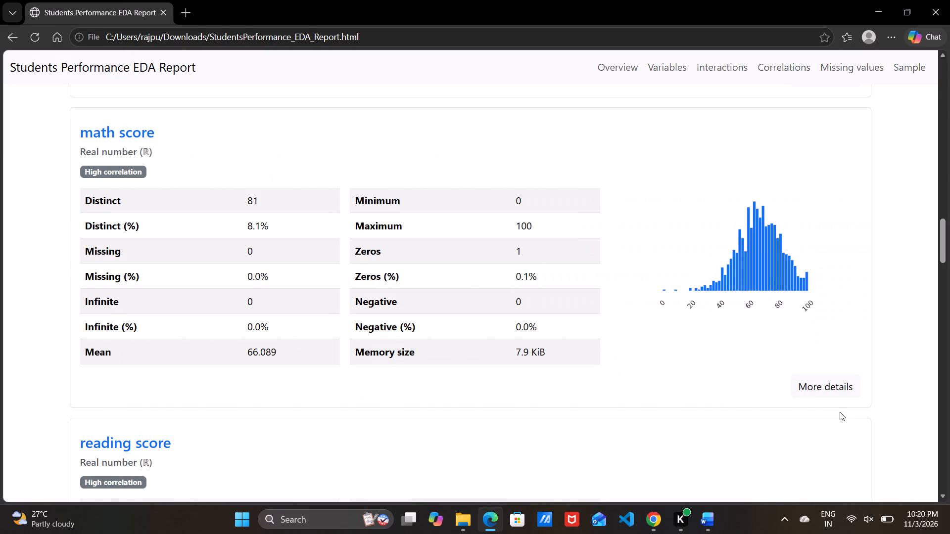
key("Print")
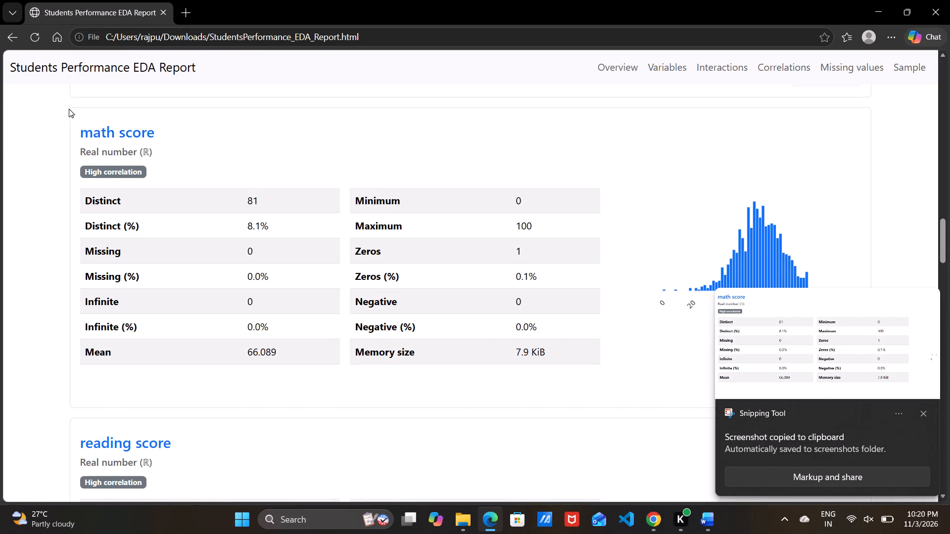
left_click(924, 405)
Retake the math score screenshot, framing the title, statistics tables and histogram across the full card width without the "More details" link.
key("Print")
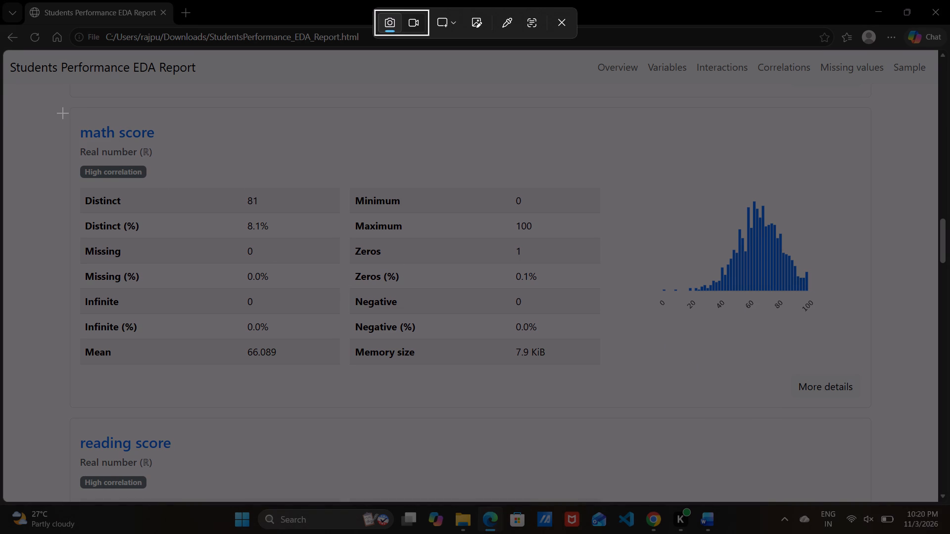
double_click(72, 121)
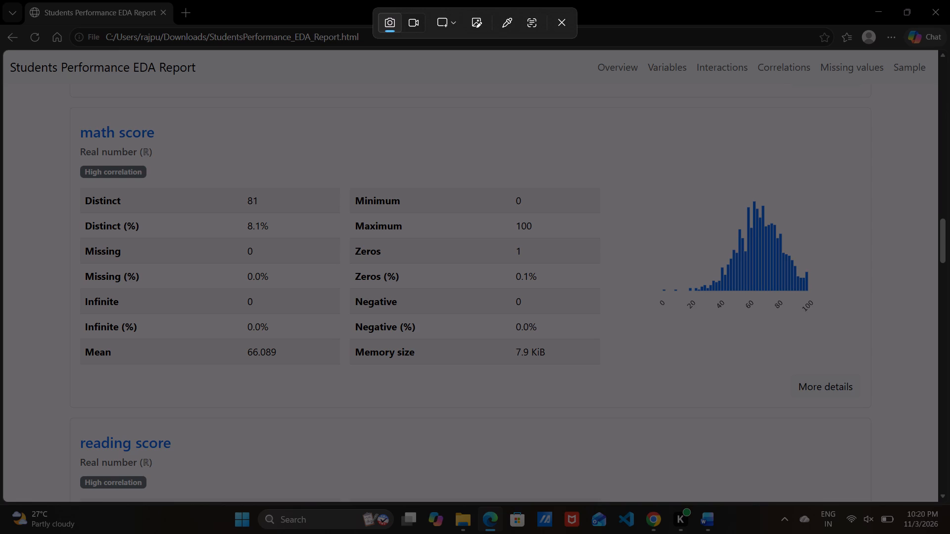
left_click(72, 125)
left_click_drag(69, 125, 880, 384)
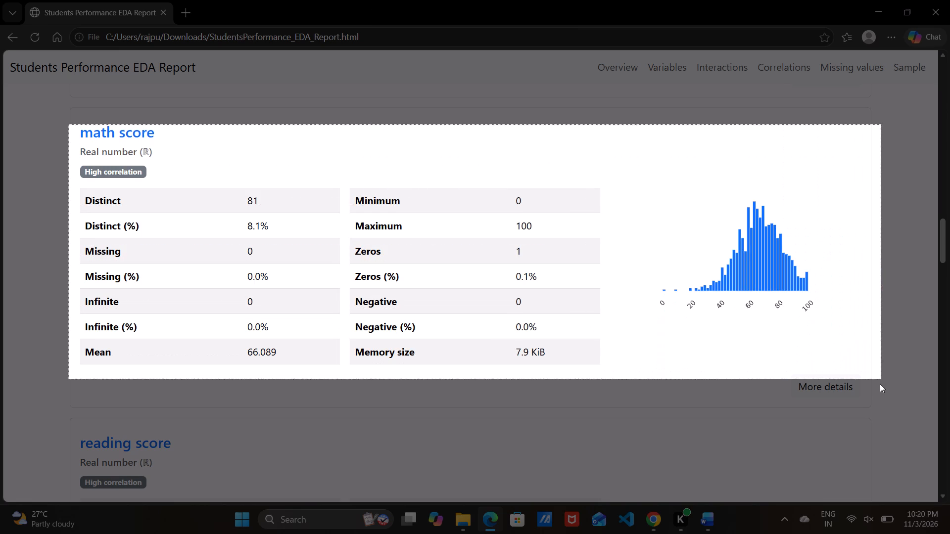
left_click_drag(880, 384, 871, 389)
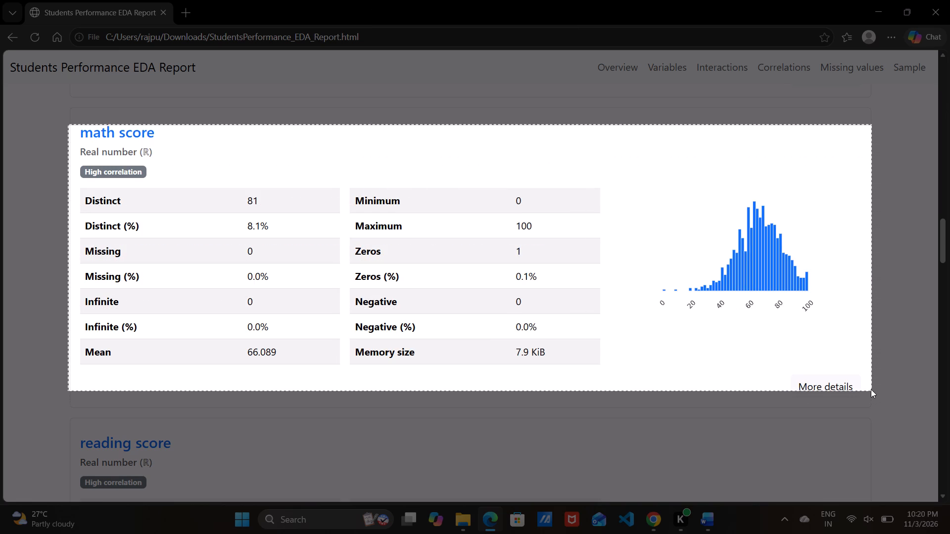
left_click_drag(871, 389, 865, 367)
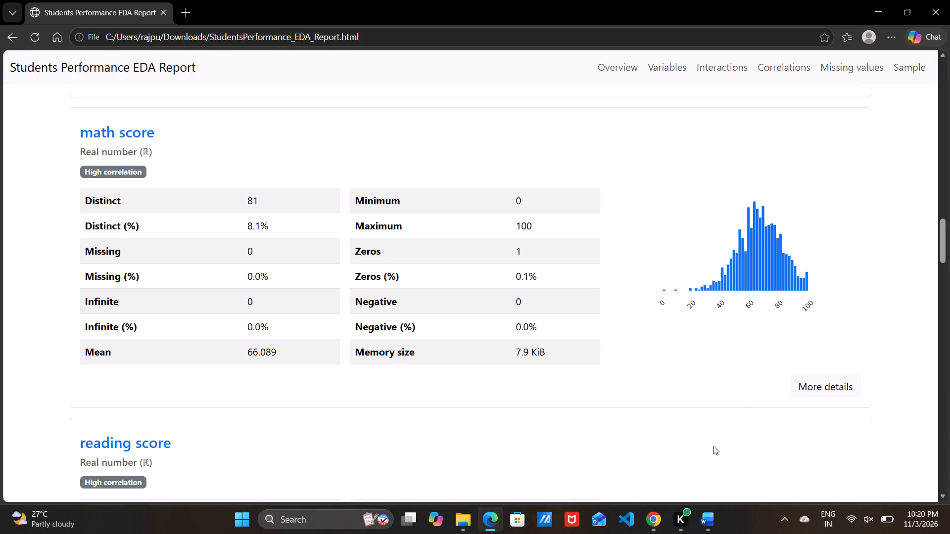
Switch to the Word report and paste the math score screenshot on the empty line below the overview image.
left_click(708, 520)
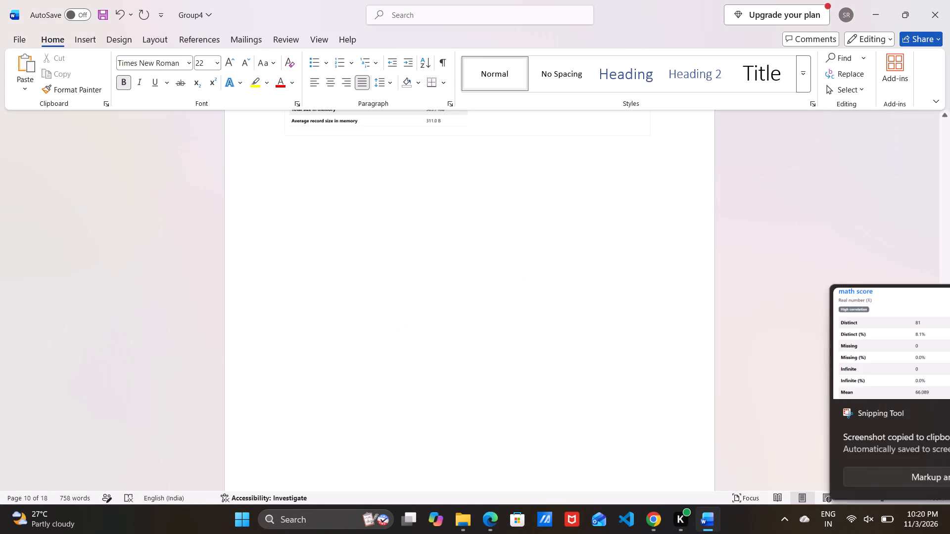
left_click(278, 173)
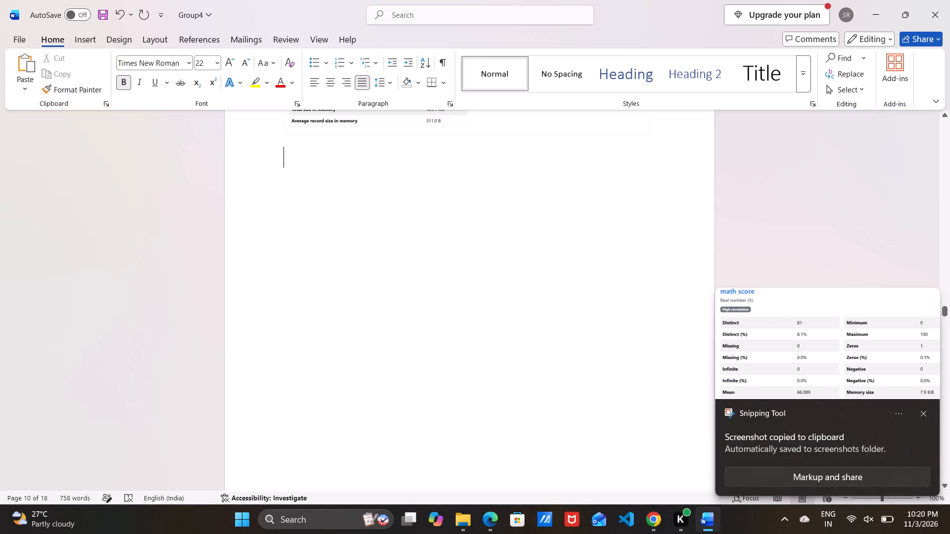
key("ctrl+v")
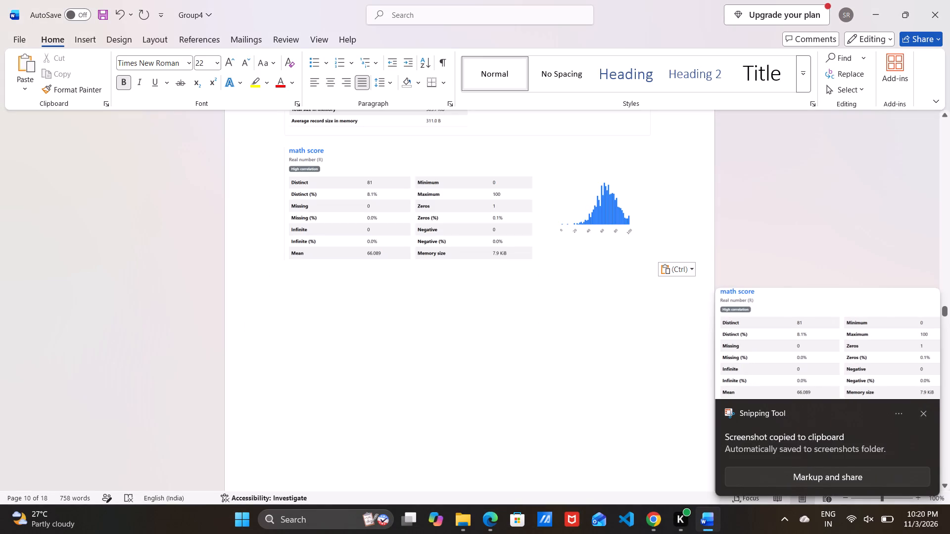
Stretch the pasted math score image downward to about 1.4 times its height, keeping its width.
left_click(446, 258)
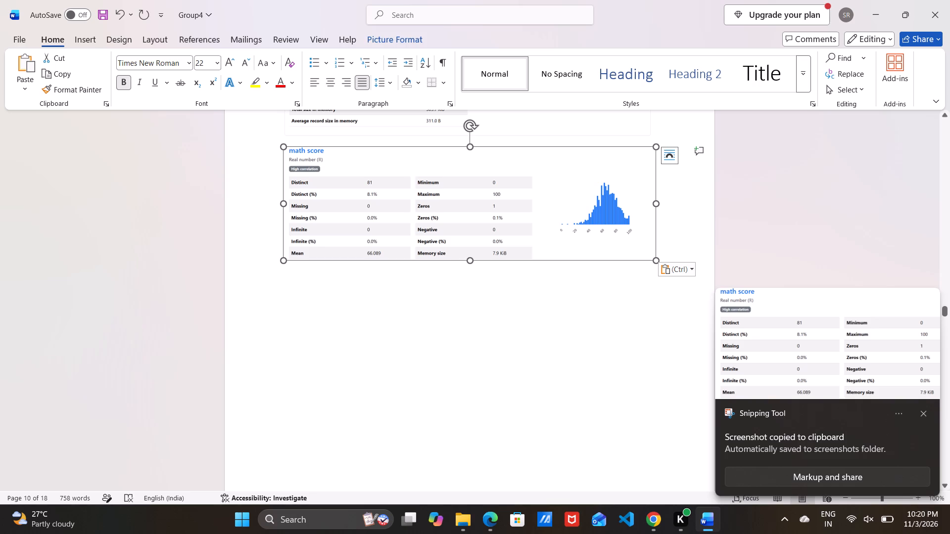
left_click(470, 261)
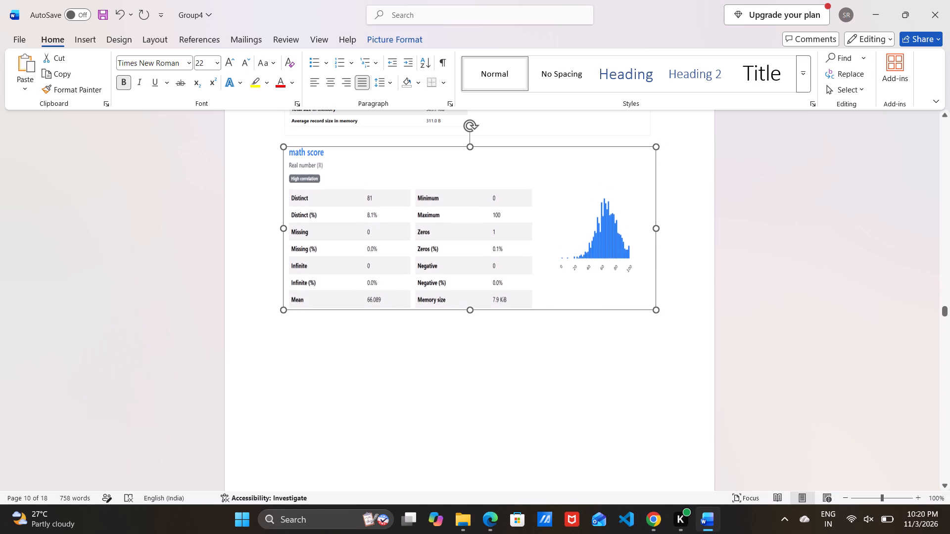